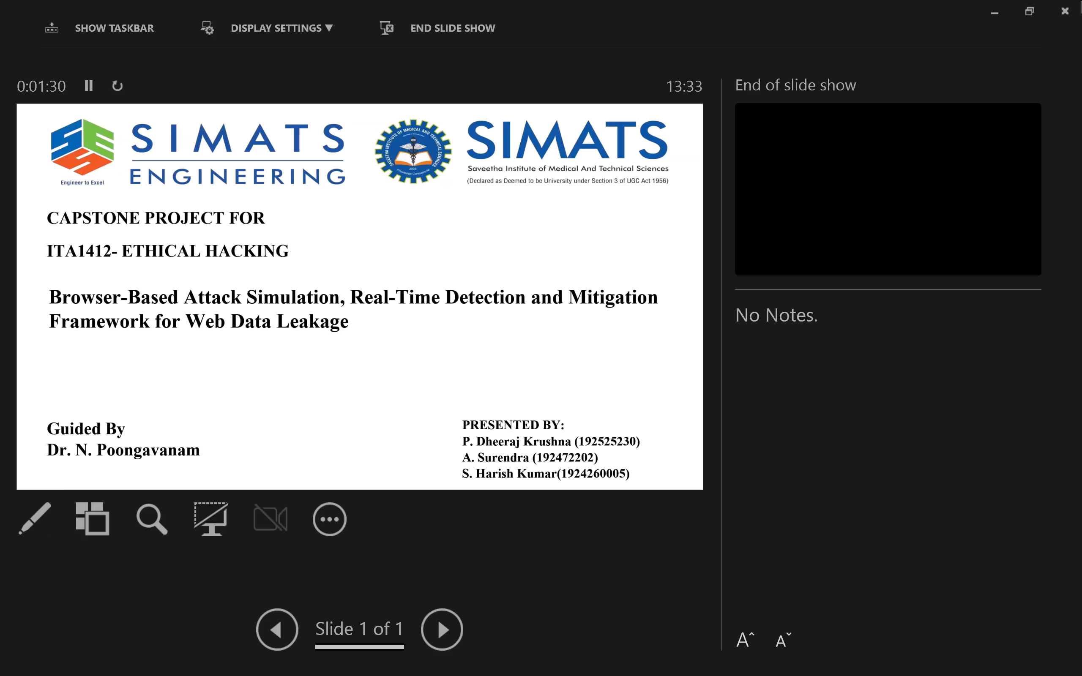
Close the slide show's presenter view of the title slide.
click(1081, 0)
click(1060, 14)
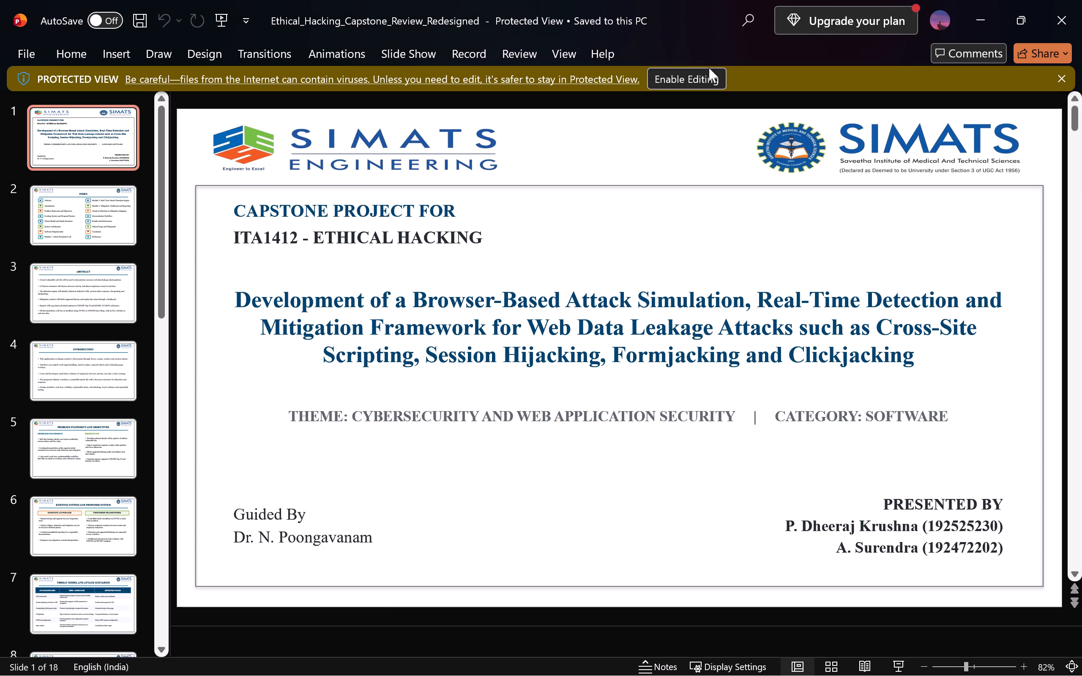
click(709, 68)
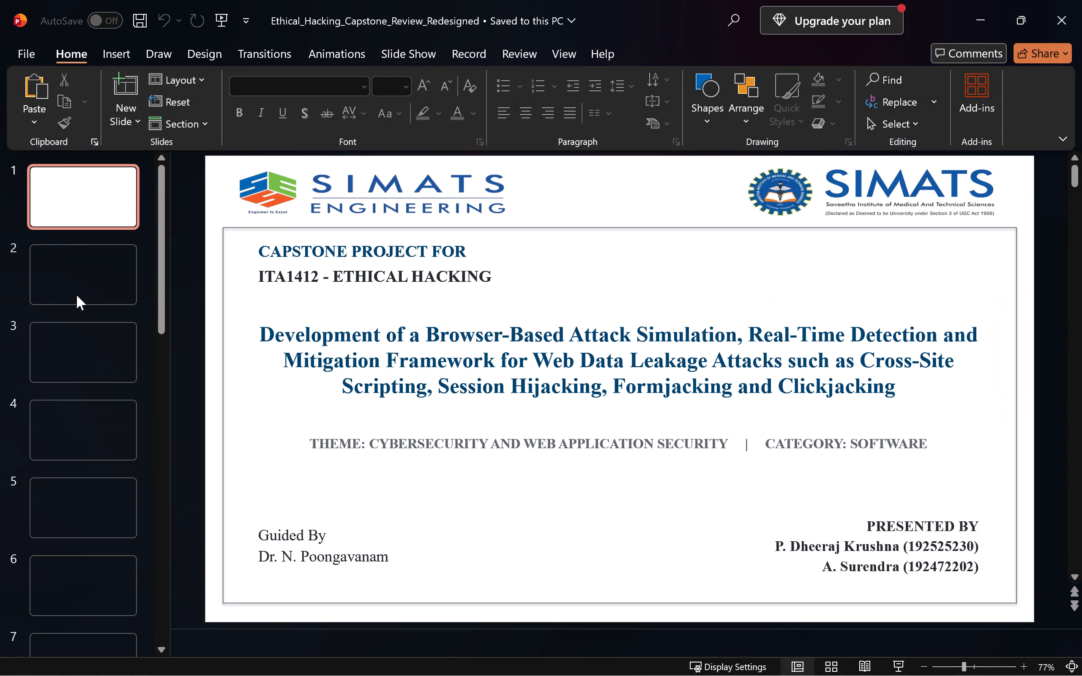
Copy the INDEX slide from the redesigned deck and paste it after the title slide in the title presentation, using the destination theme.
click(94, 297)
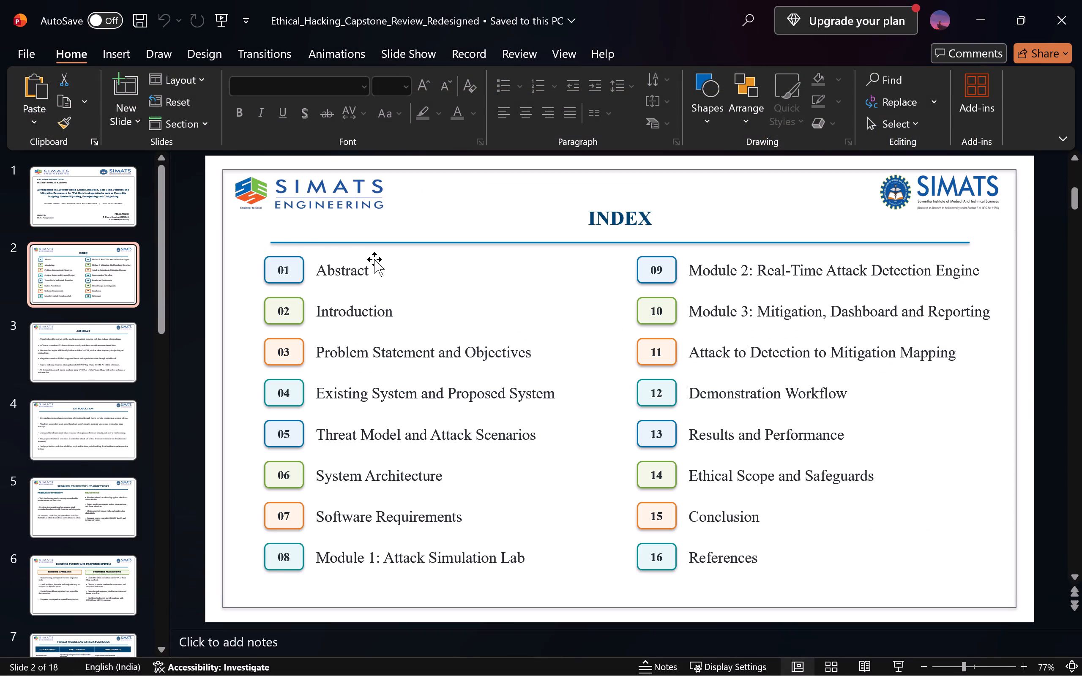
click(285, 235)
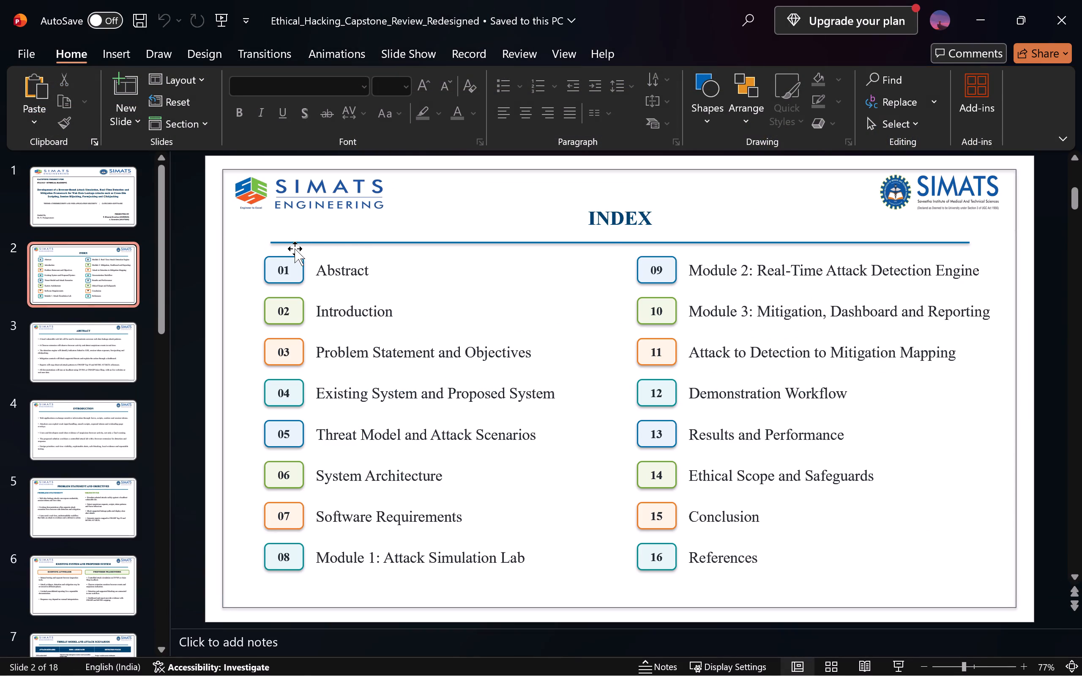
click(295, 248)
click(553, 217)
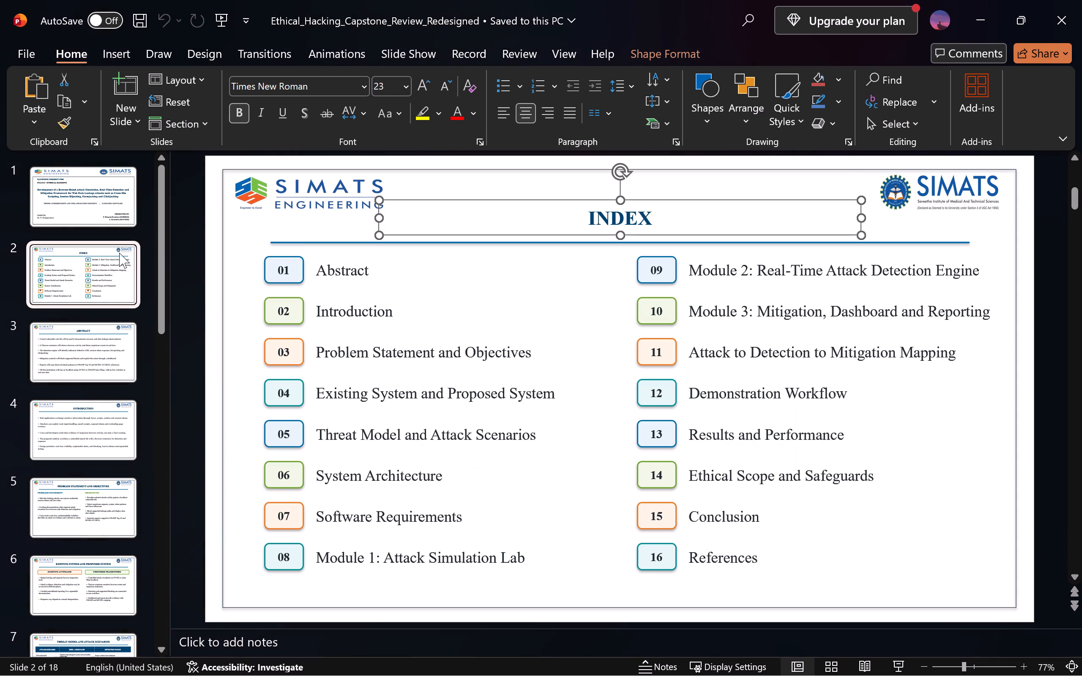
right_click(96, 257)
click(134, 297)
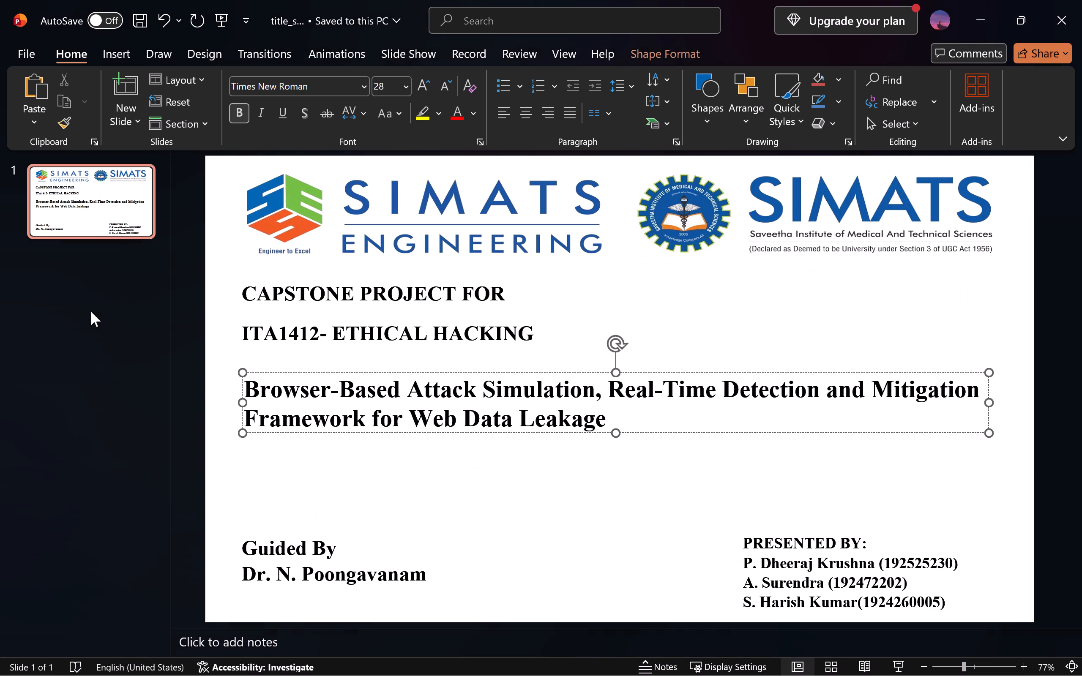
right_click(91, 311)
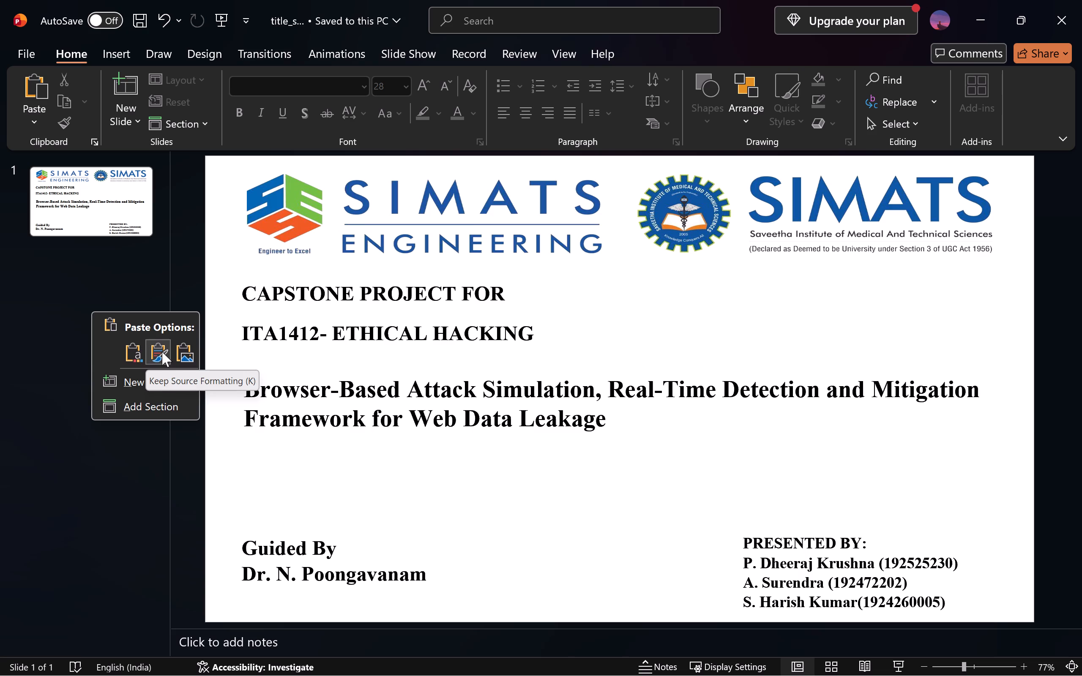
click(132, 352)
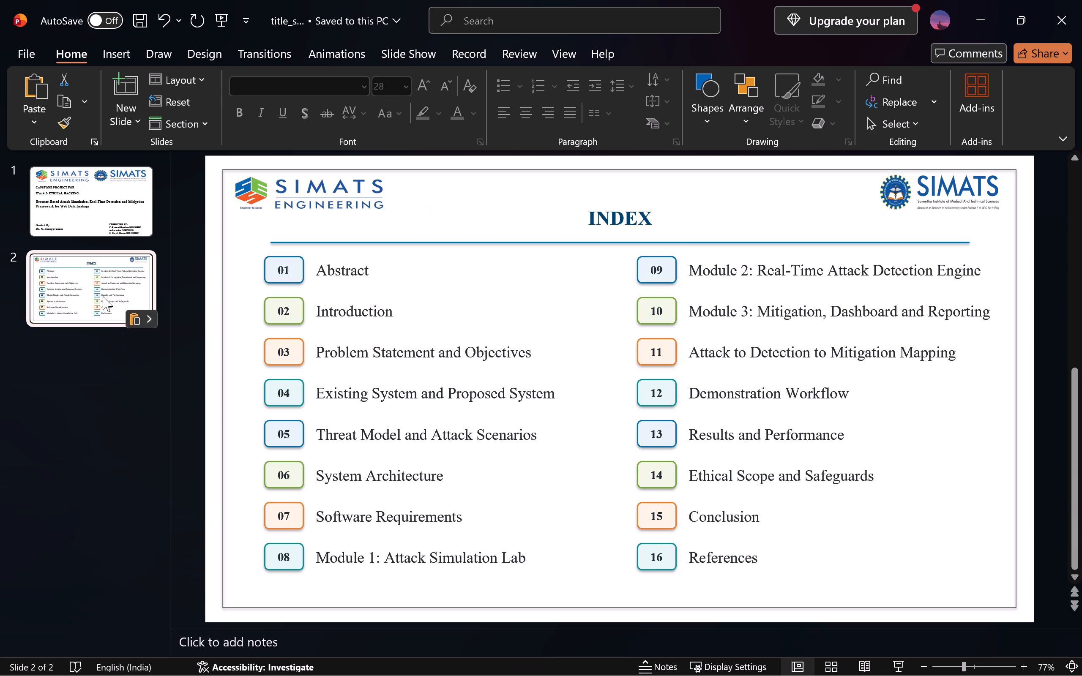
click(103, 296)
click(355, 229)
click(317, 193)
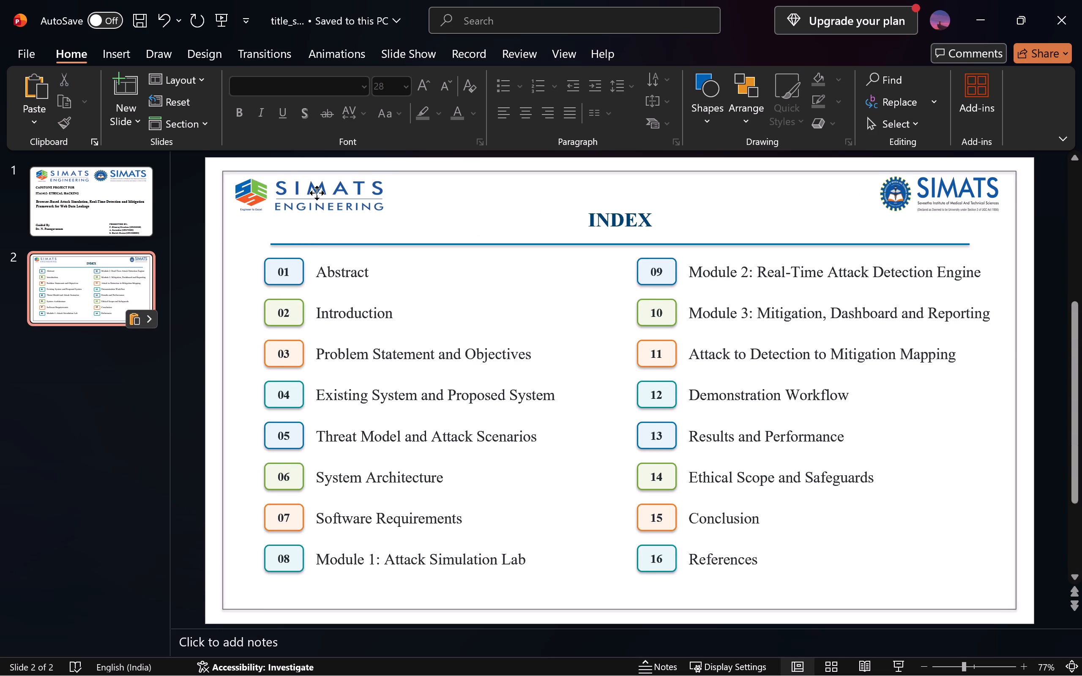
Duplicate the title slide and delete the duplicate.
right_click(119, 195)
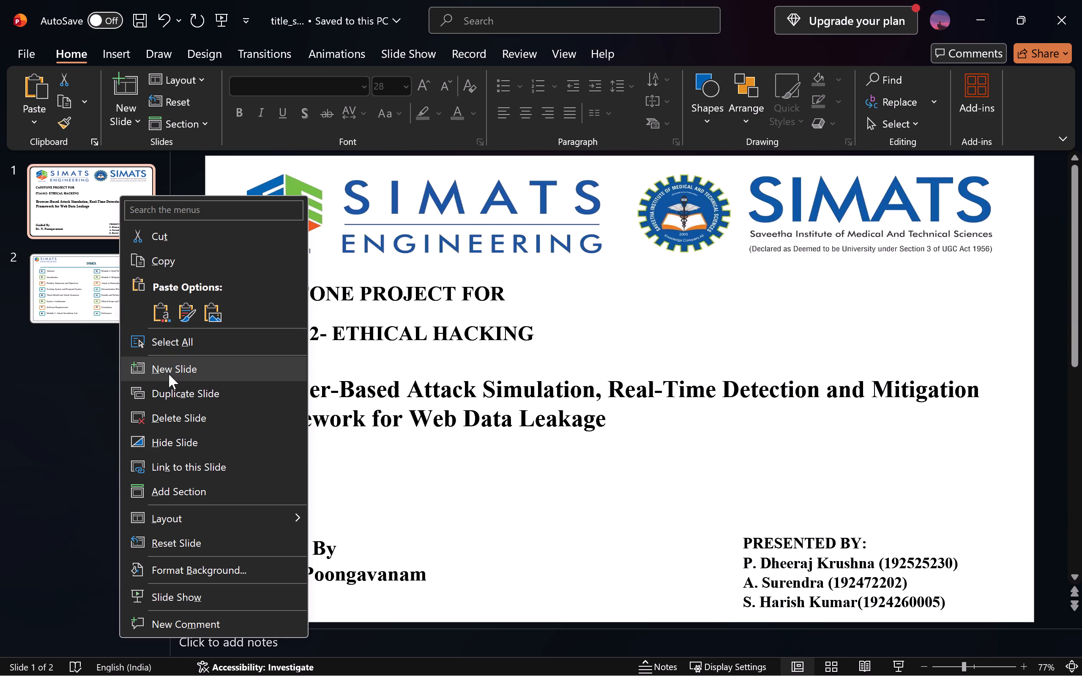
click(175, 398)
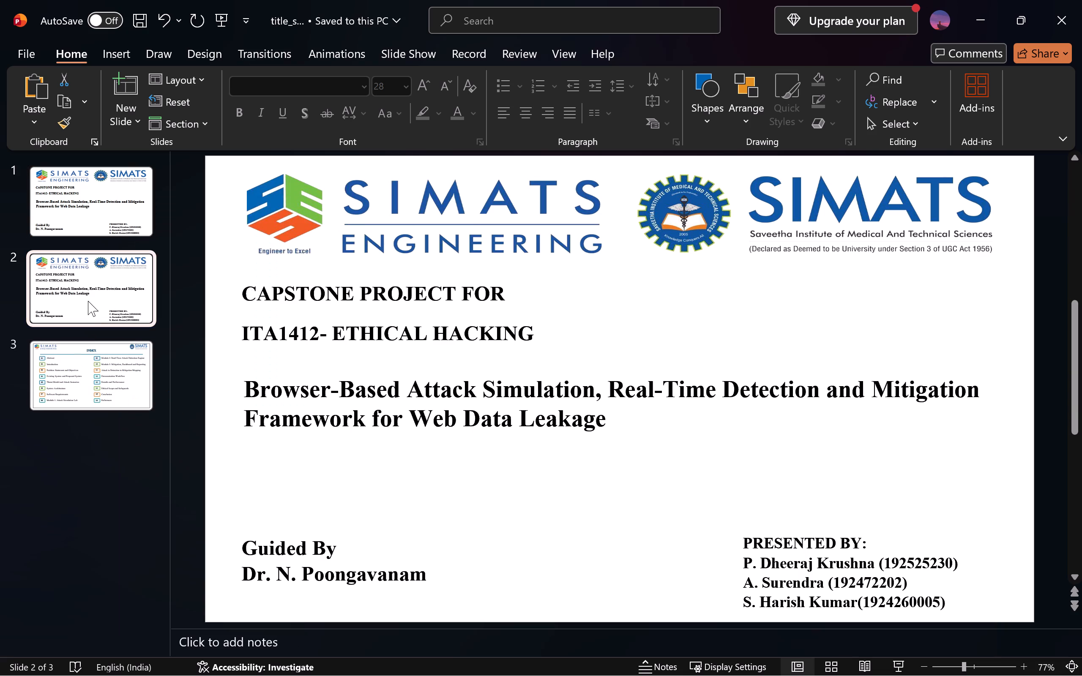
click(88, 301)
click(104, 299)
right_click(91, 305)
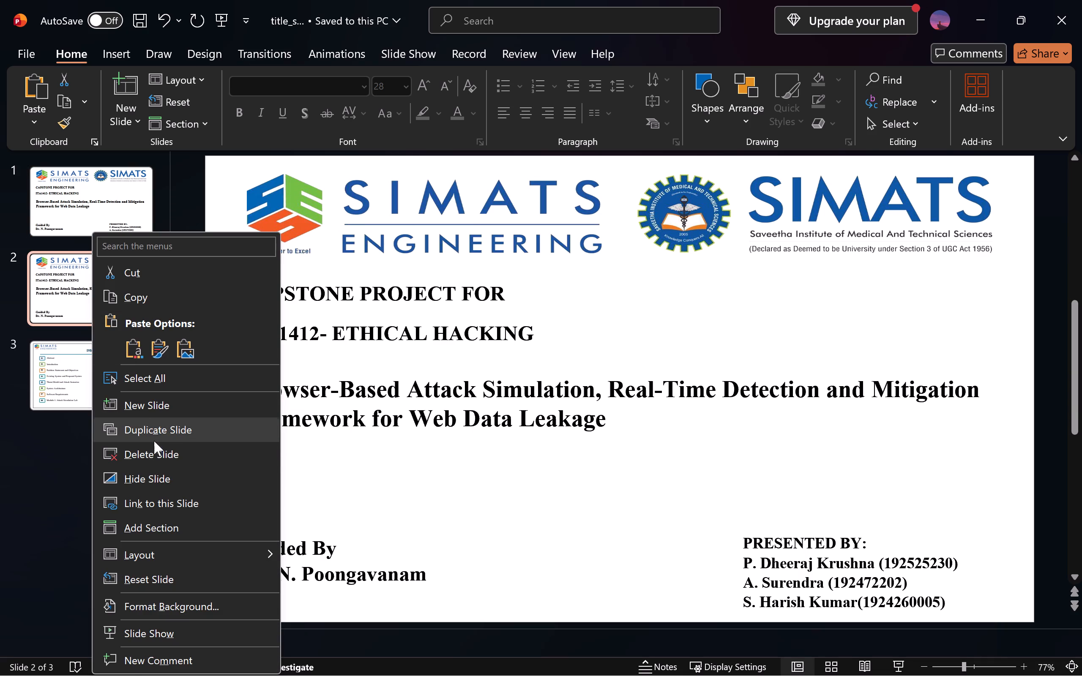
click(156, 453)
Nudge the rectangular border on the INDEX slide slightly upward, keeping it horizontally aligned with its original place.
click(82, 277)
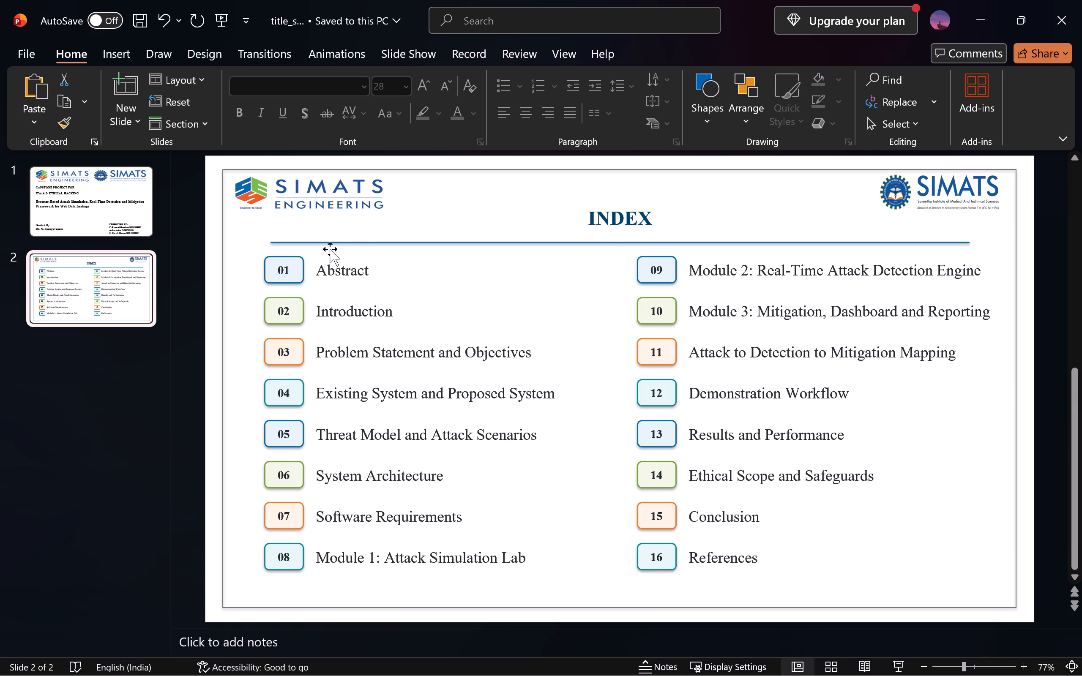
click(357, 246)
click(257, 227)
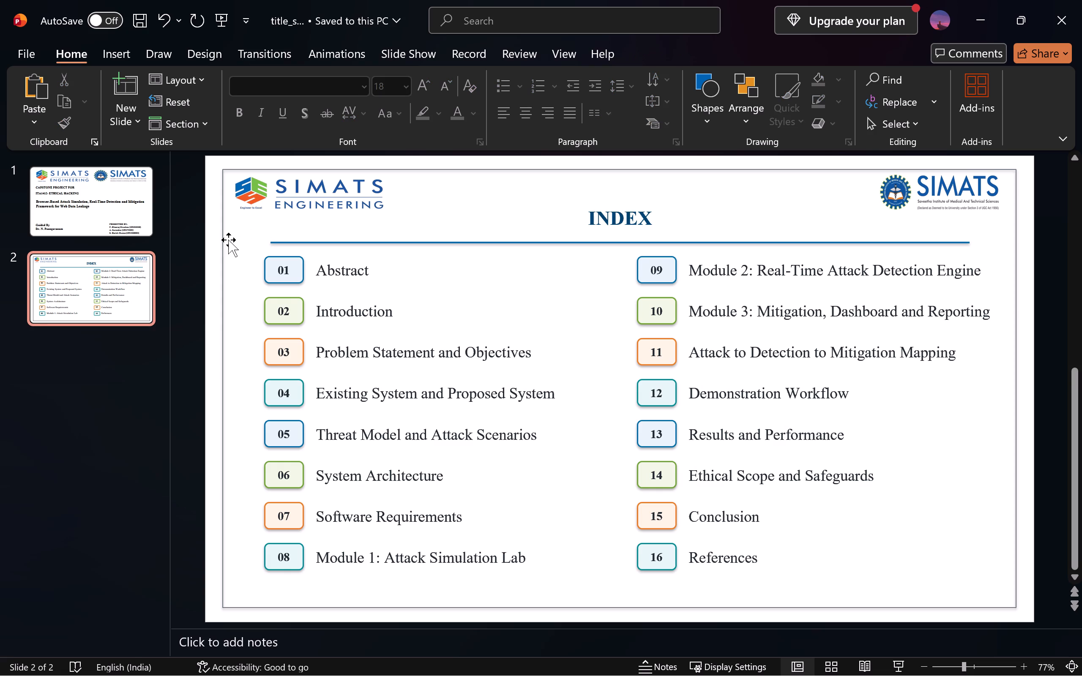
drag(225, 240, 219, 240)
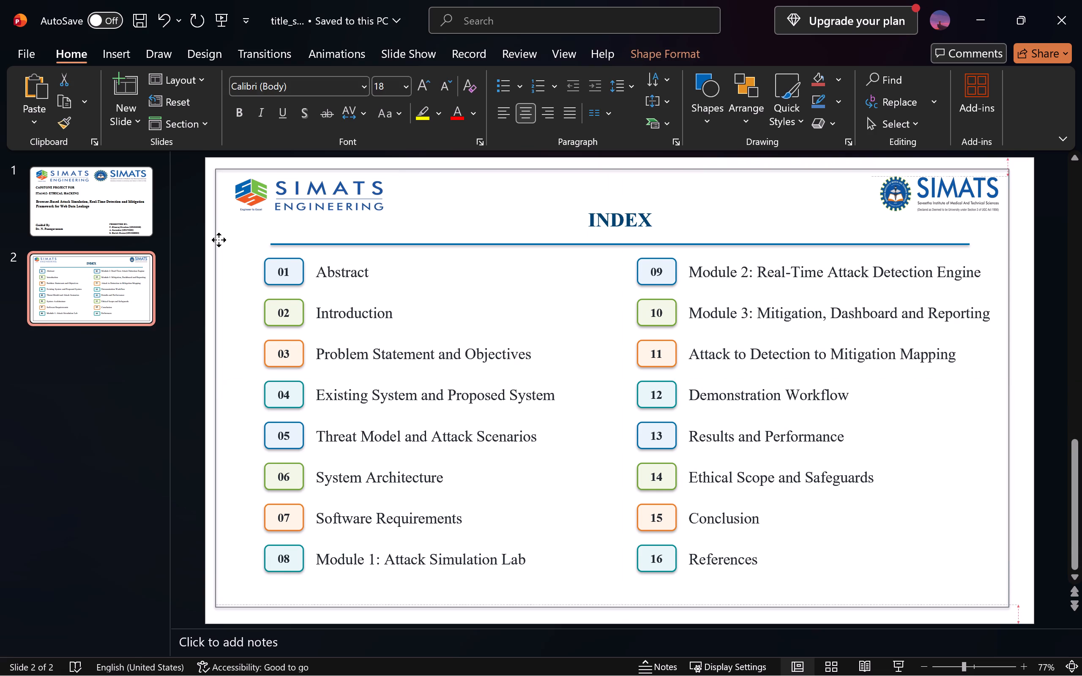
drag(219, 240, 224, 237)
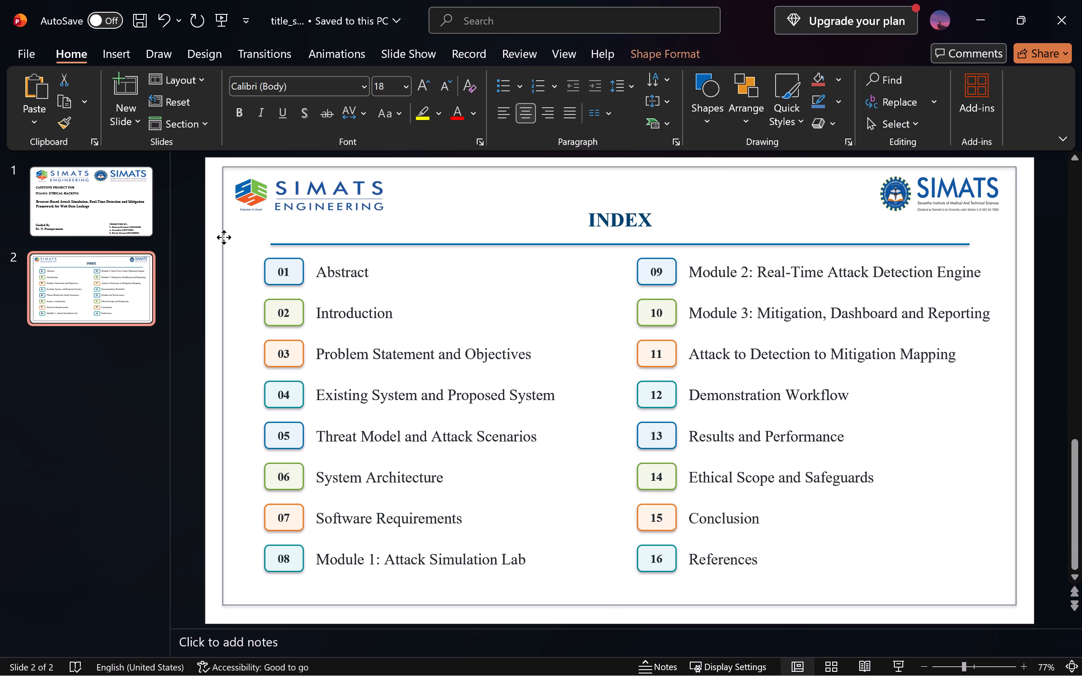
drag(224, 237, 224, 236)
click(124, 446)
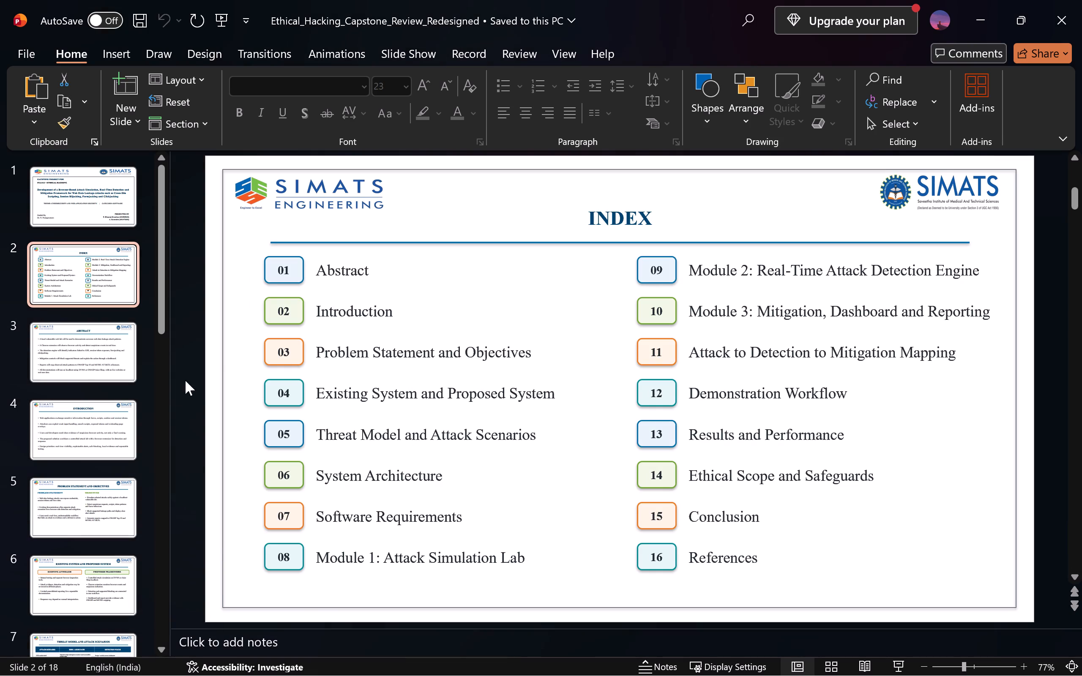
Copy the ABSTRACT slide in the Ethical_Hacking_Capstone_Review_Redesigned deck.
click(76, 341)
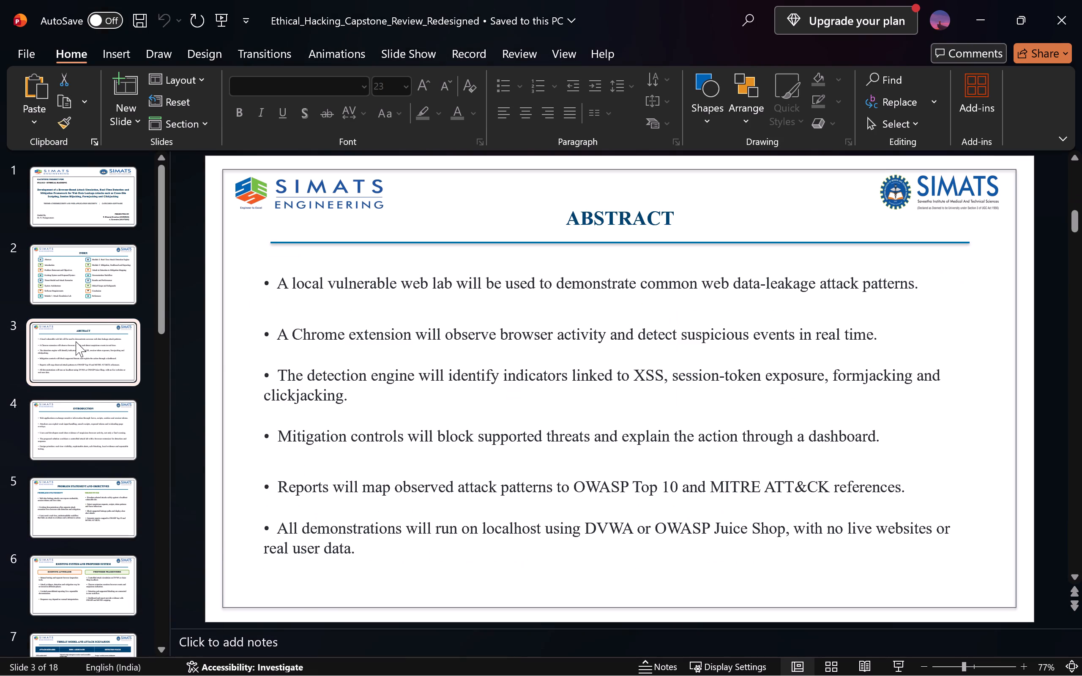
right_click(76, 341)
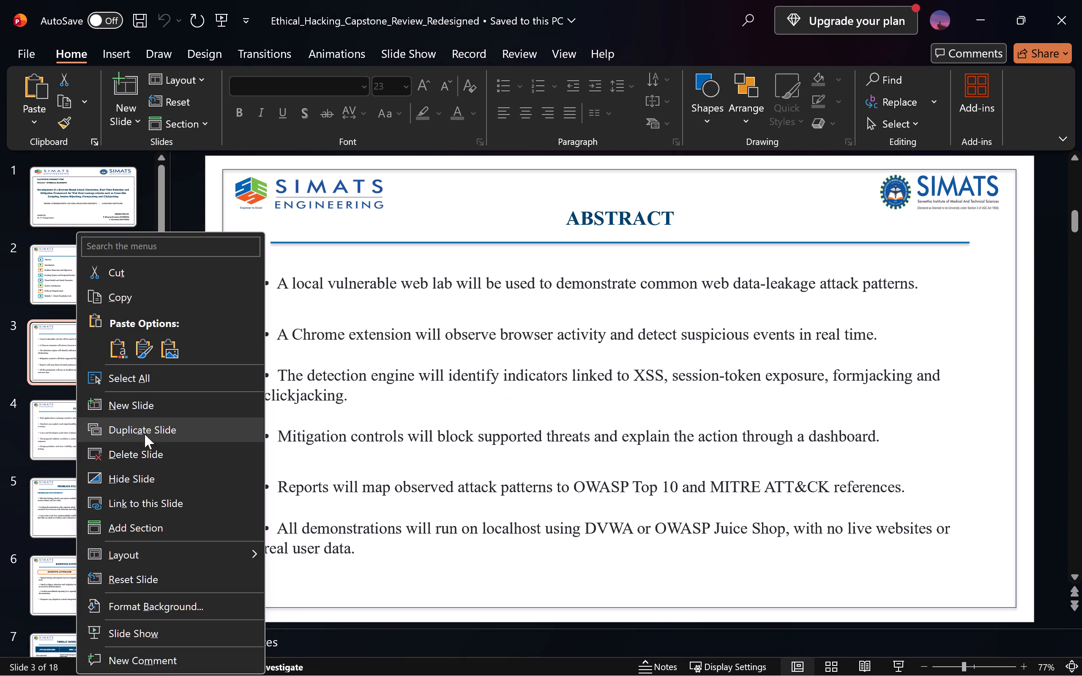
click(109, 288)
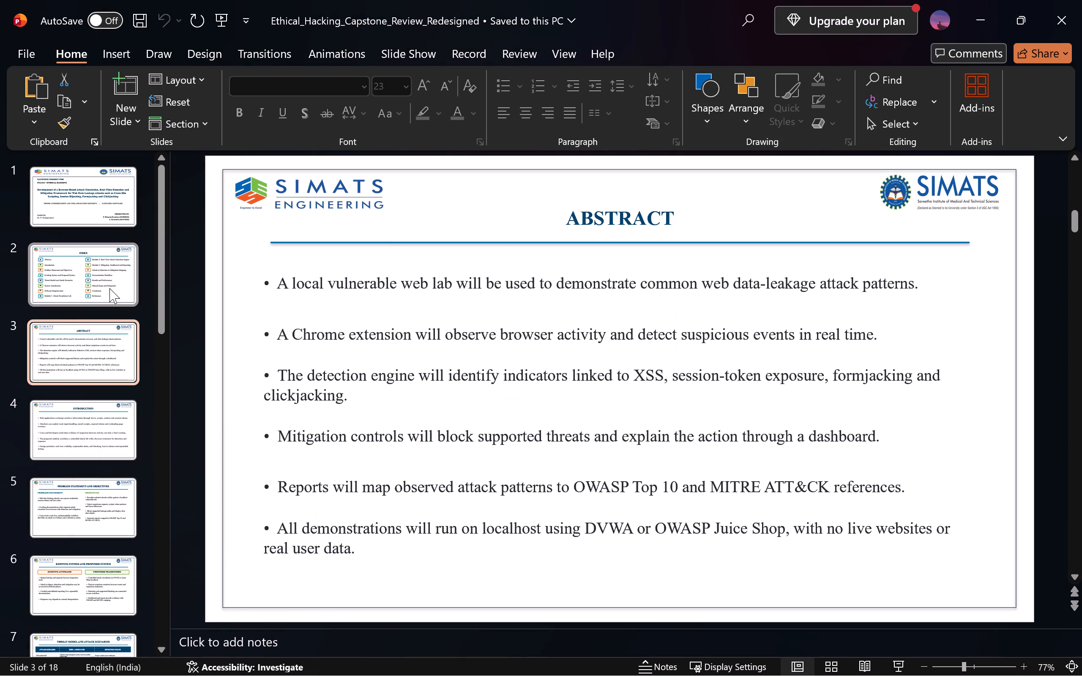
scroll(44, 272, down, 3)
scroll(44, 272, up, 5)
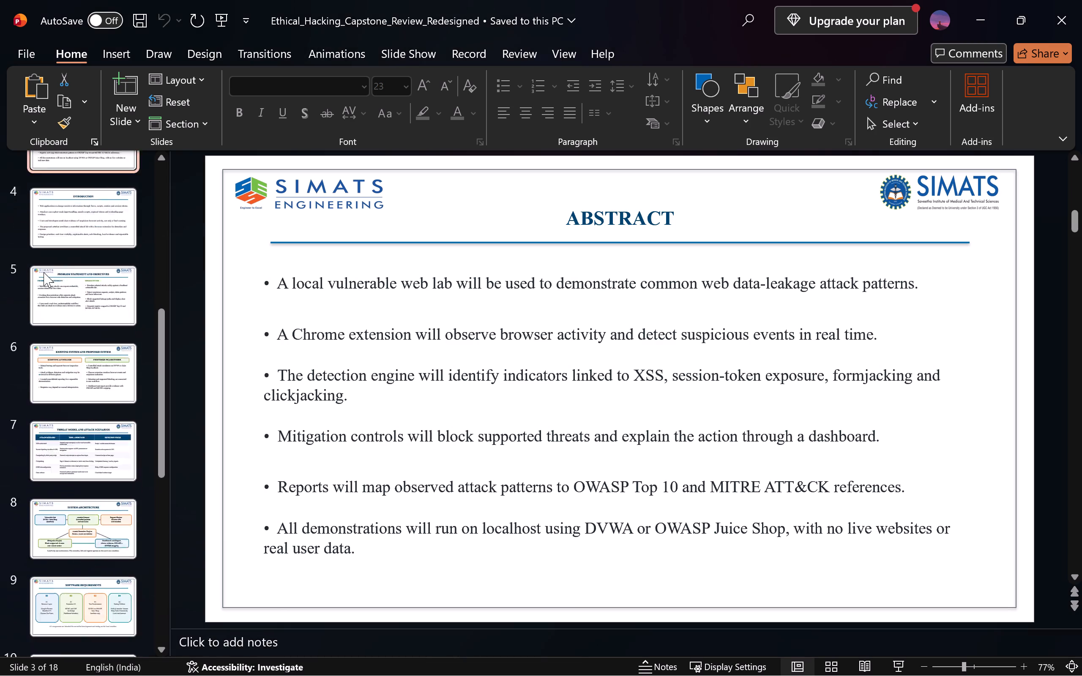
Copy the capstone title slide in the title presentation.
right_click(97, 201)
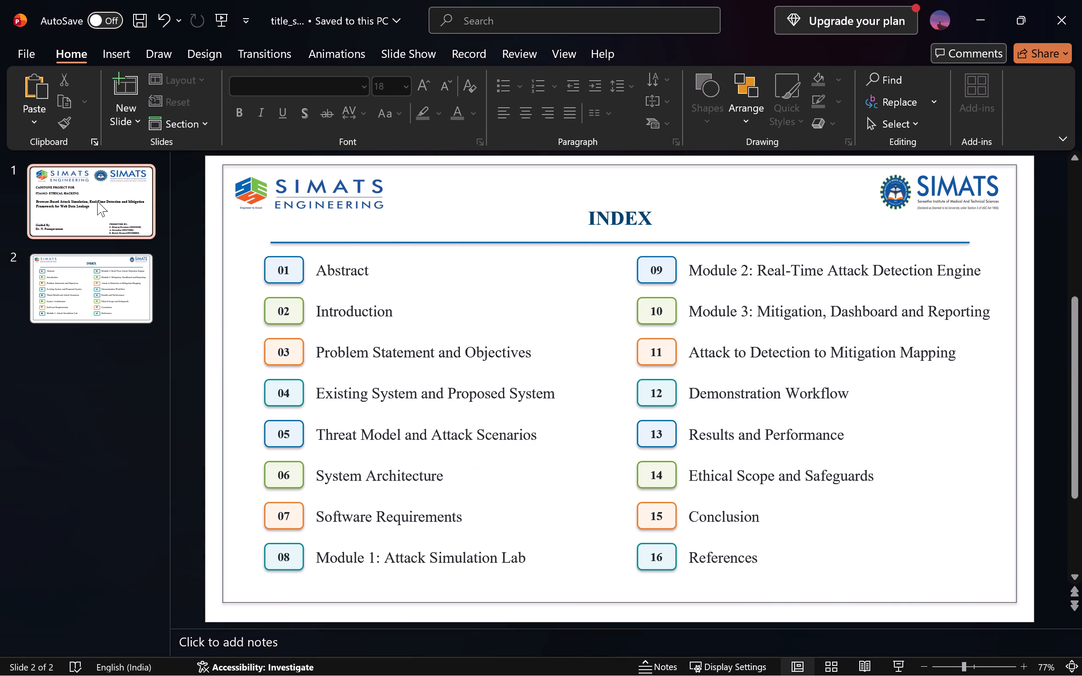
click(156, 270)
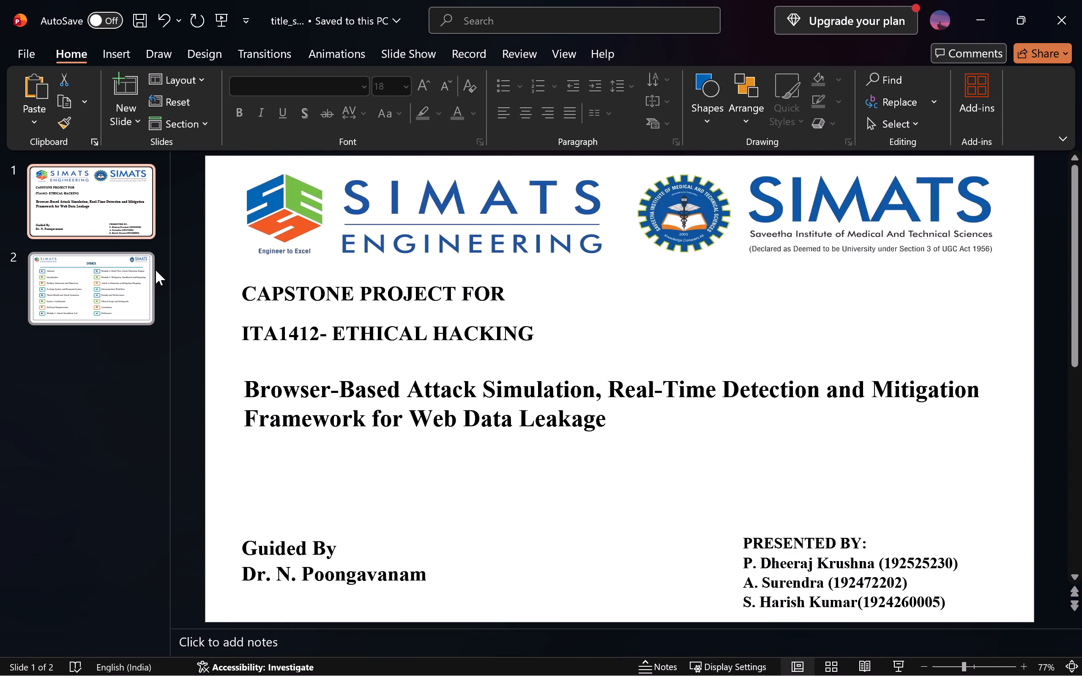
Delete the original title slide from the Ethical_Hacking_Capstone_Review_Redesigned deck.
right_click(104, 191)
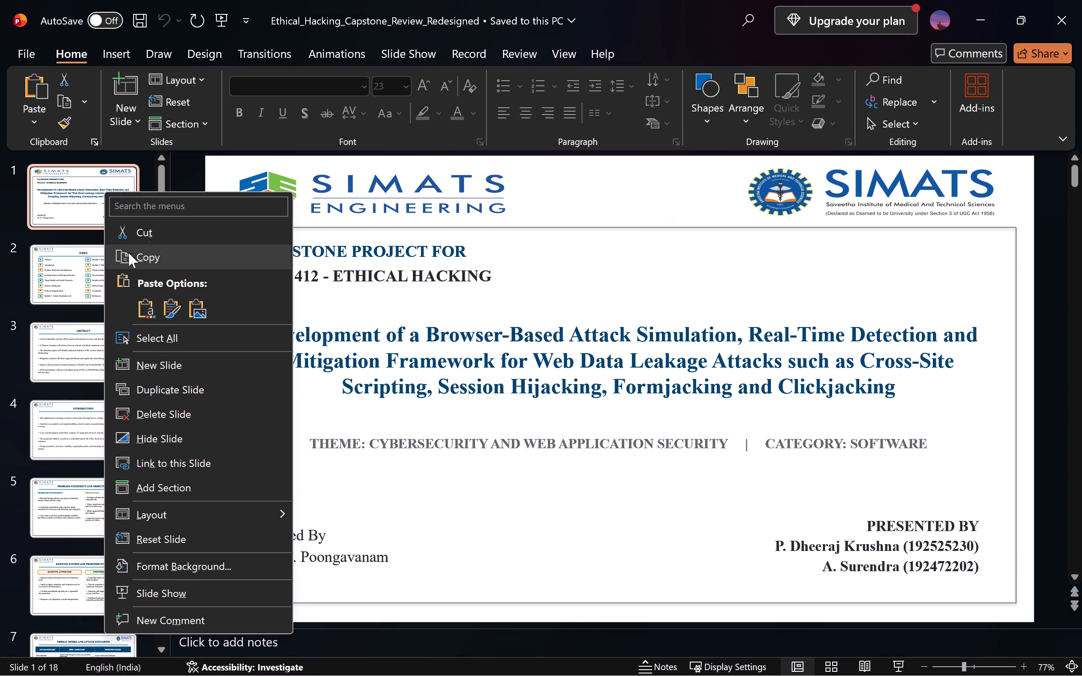
click(158, 419)
Paste the copied title slide into the redesigned deck using the destination theme, and move it before the INDEX slide as slide 1.
scroll(90, 200, up, 1)
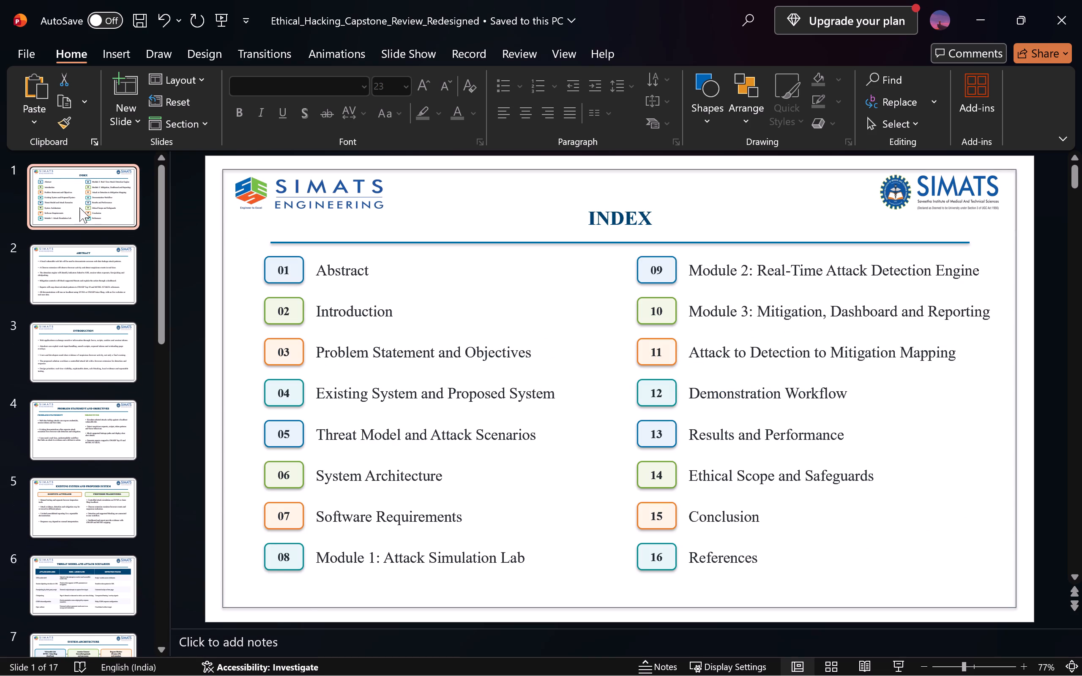
right_click(1, 188)
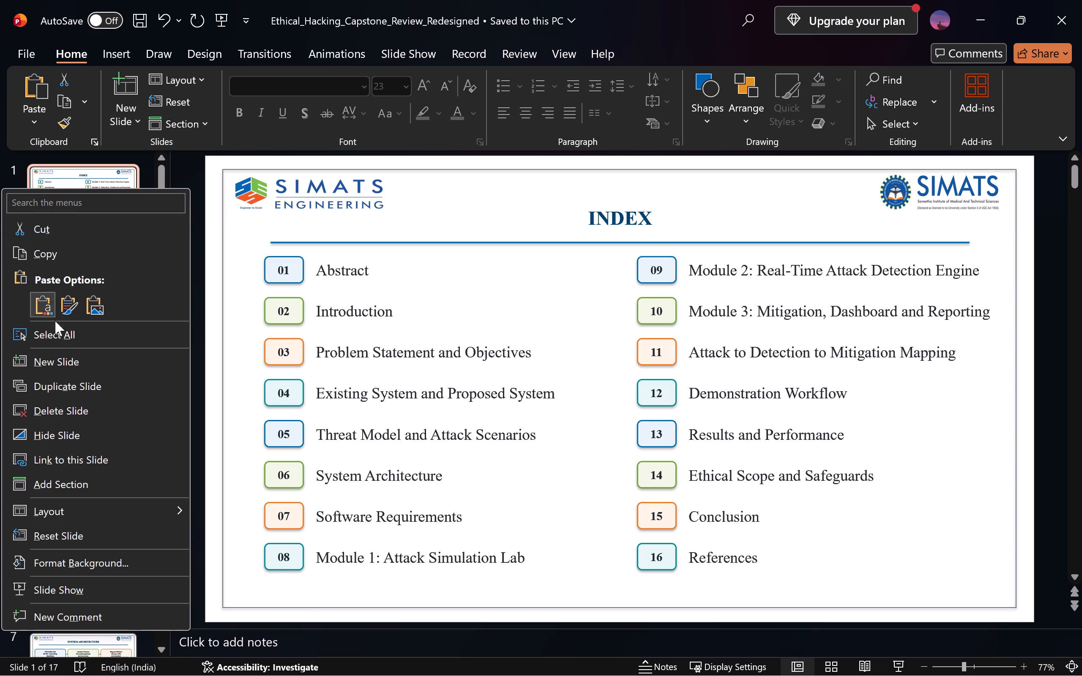
click(36, 301)
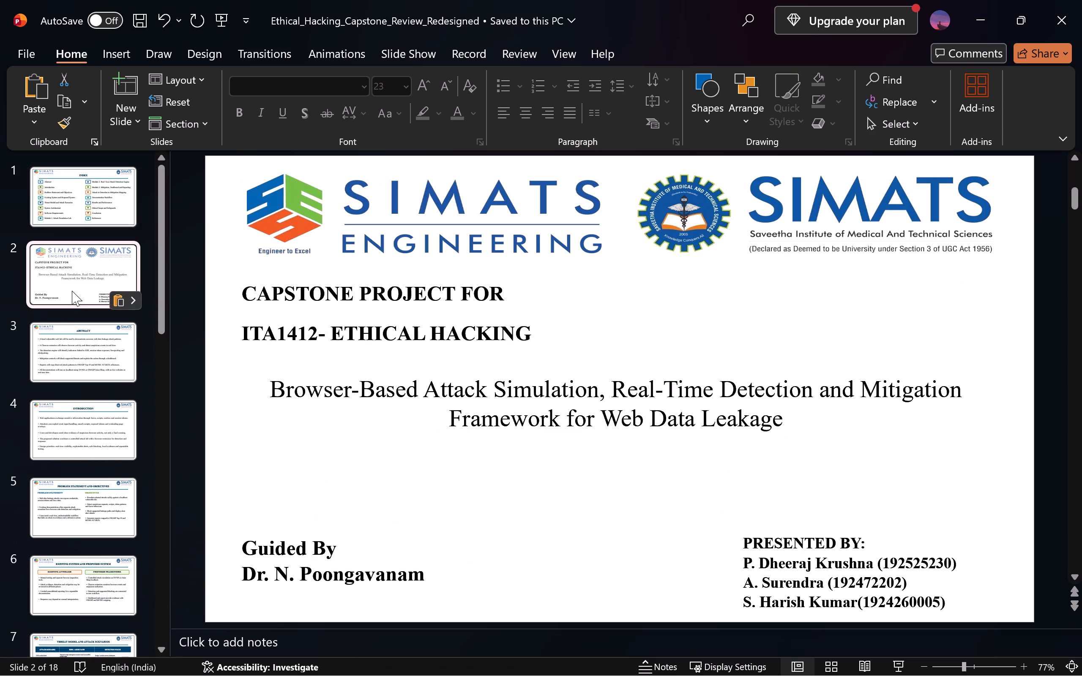
drag(82, 283, 82, 201)
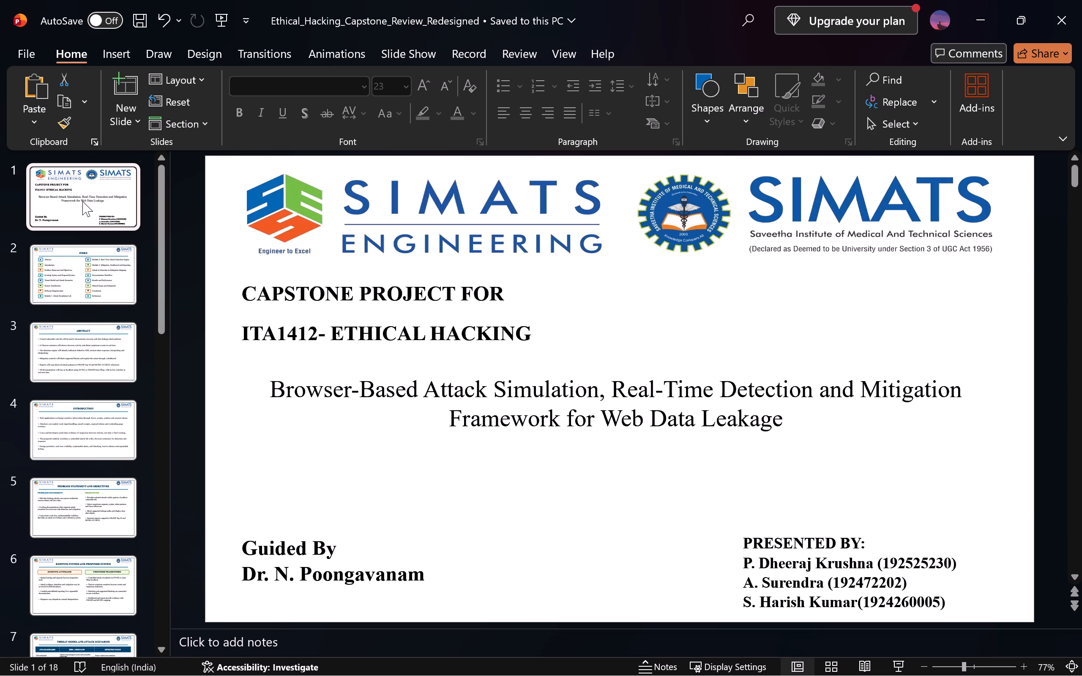
click(82, 201)
click(82, 201)
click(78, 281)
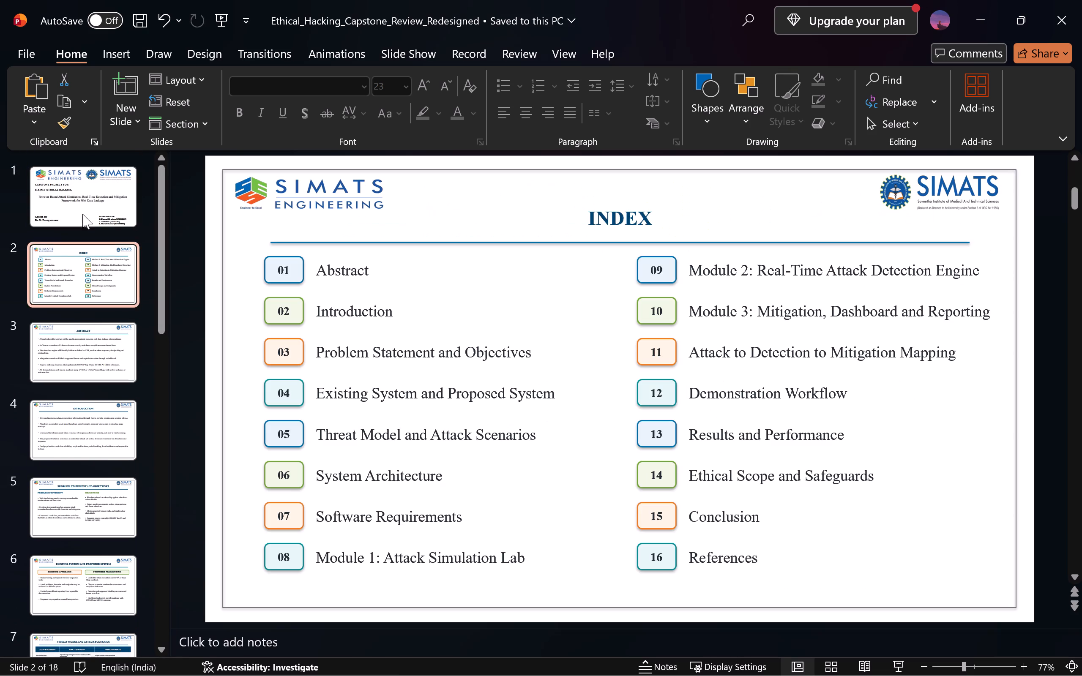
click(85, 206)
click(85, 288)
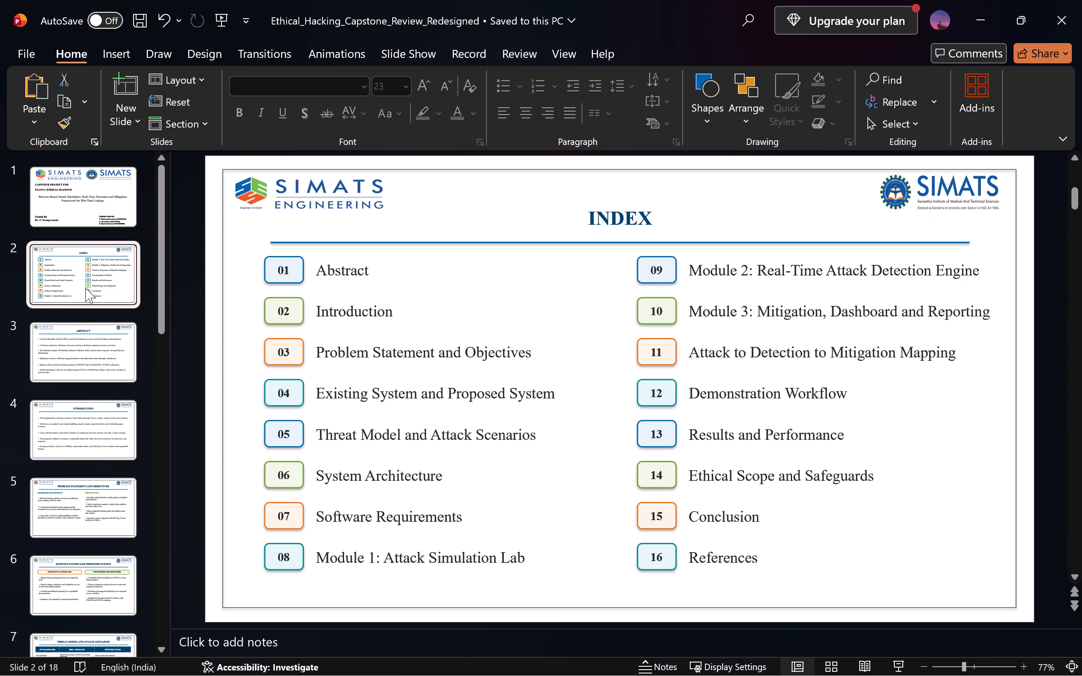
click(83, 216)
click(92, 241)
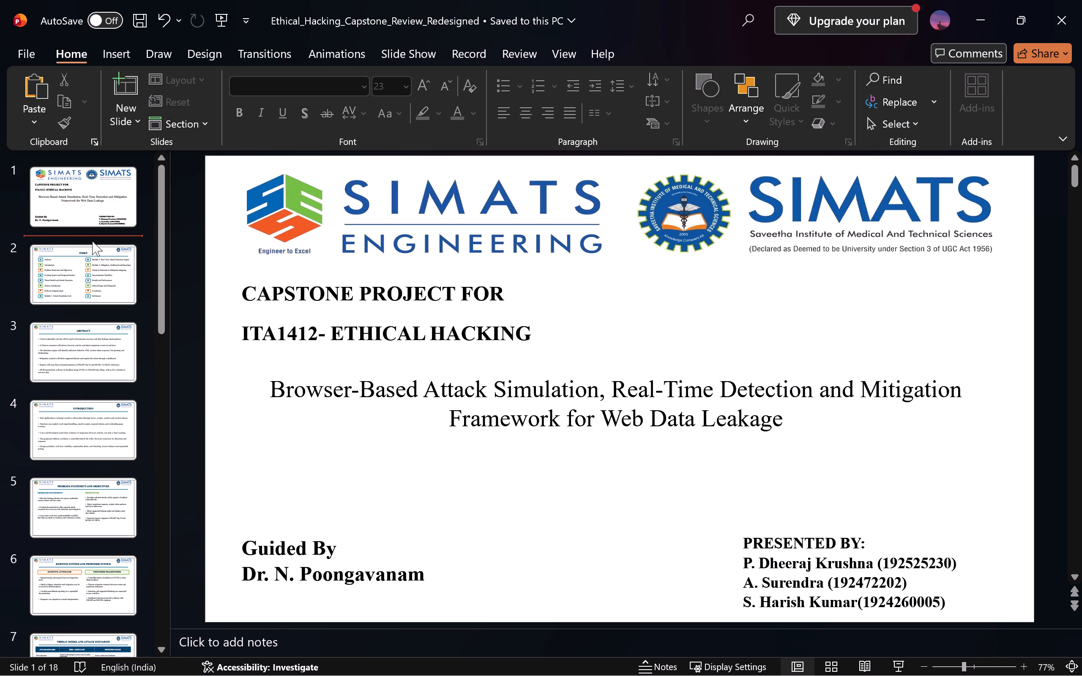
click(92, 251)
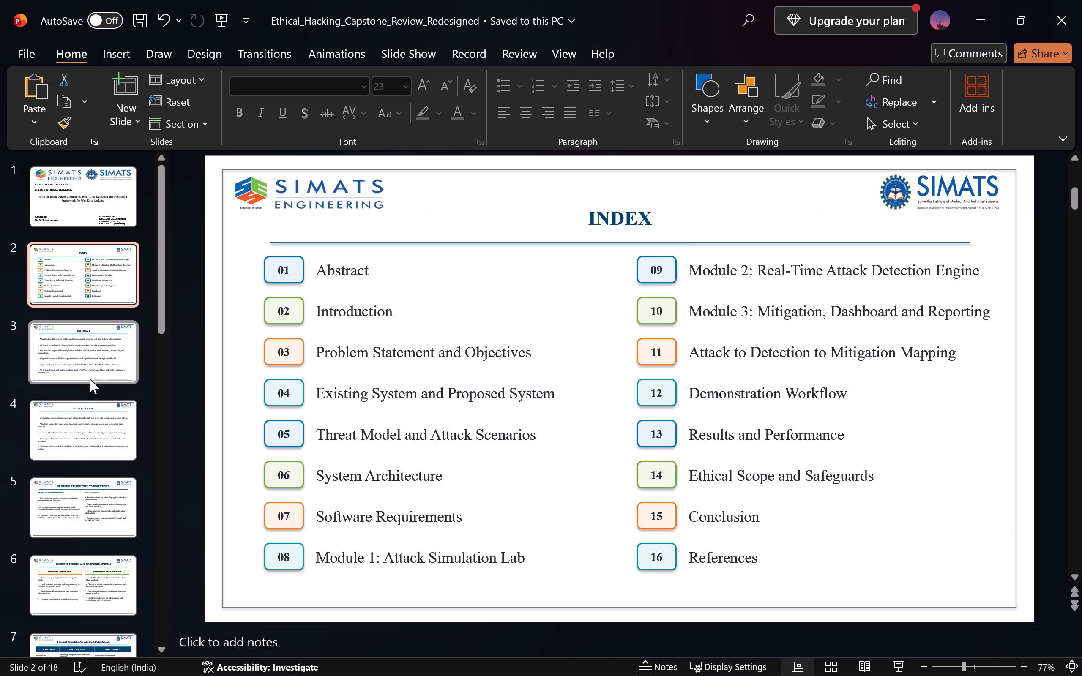
On the ABSTRACT slide, enlarge the heading to font size 25 and then to 28.
click(85, 346)
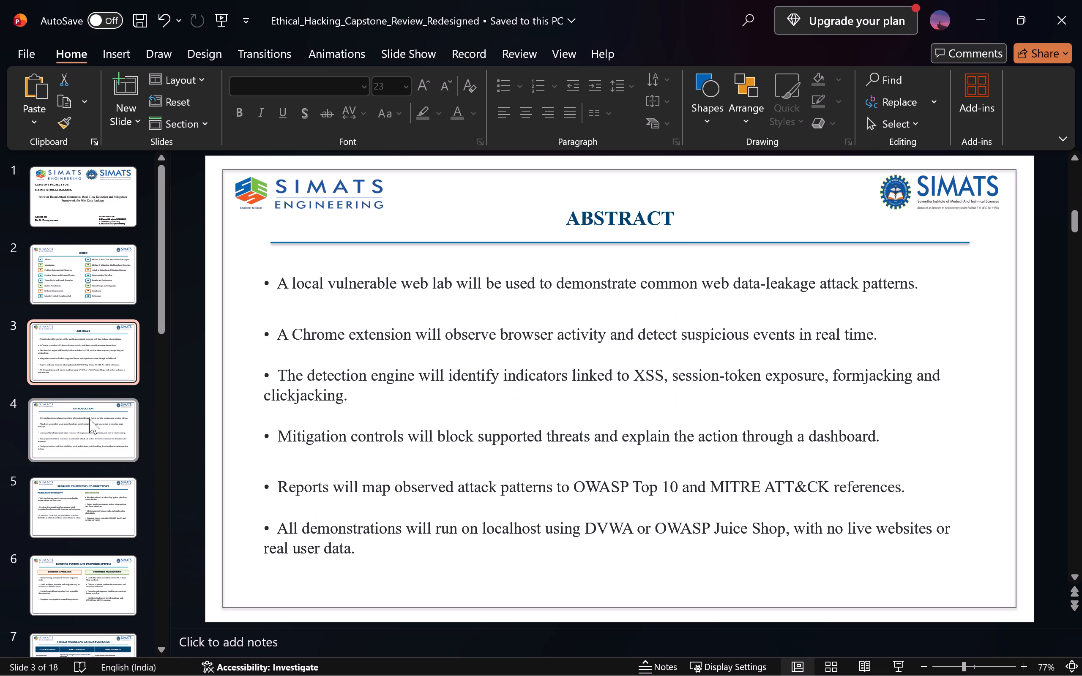
click(611, 226)
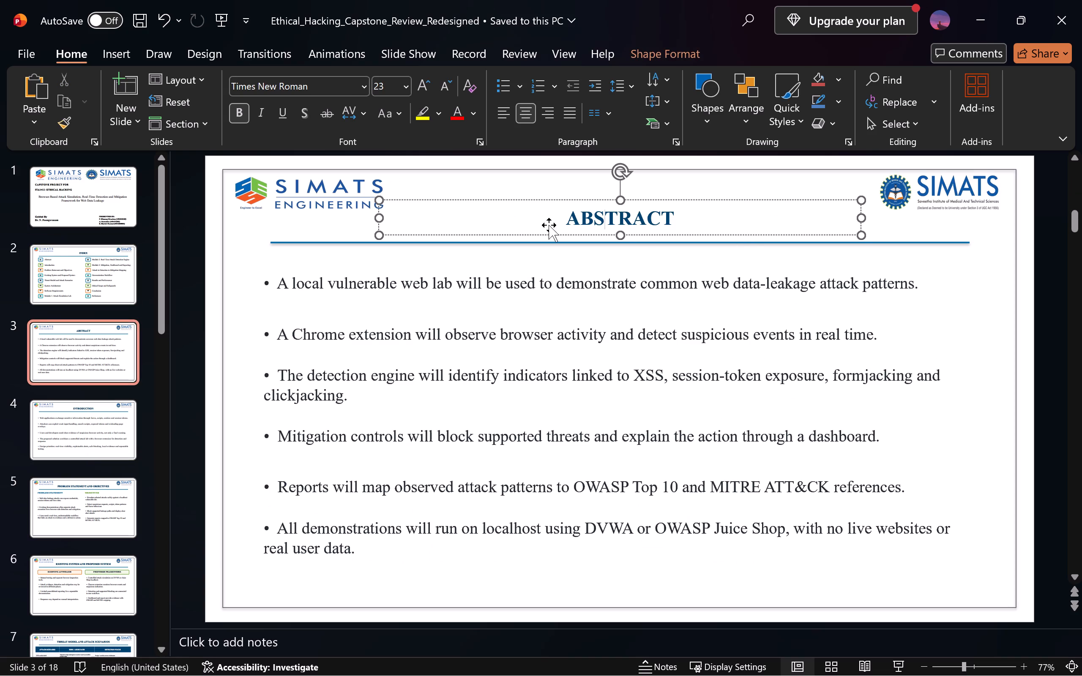
click(562, 219)
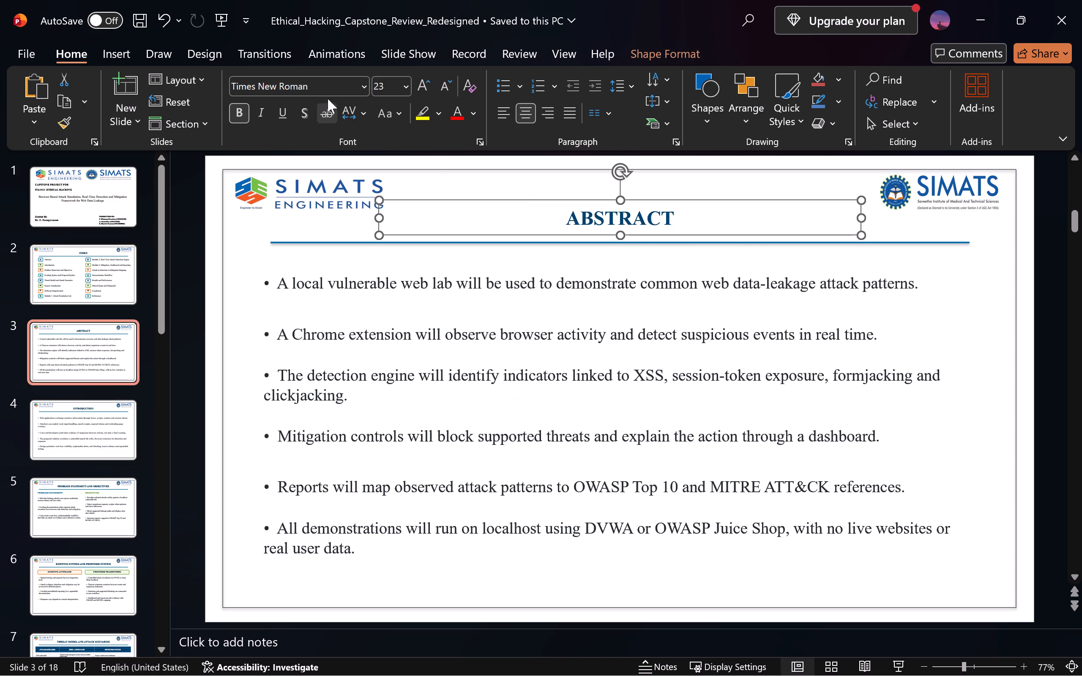
click(377, 88)
text(25\)
key(BackSpace)
key(Return)
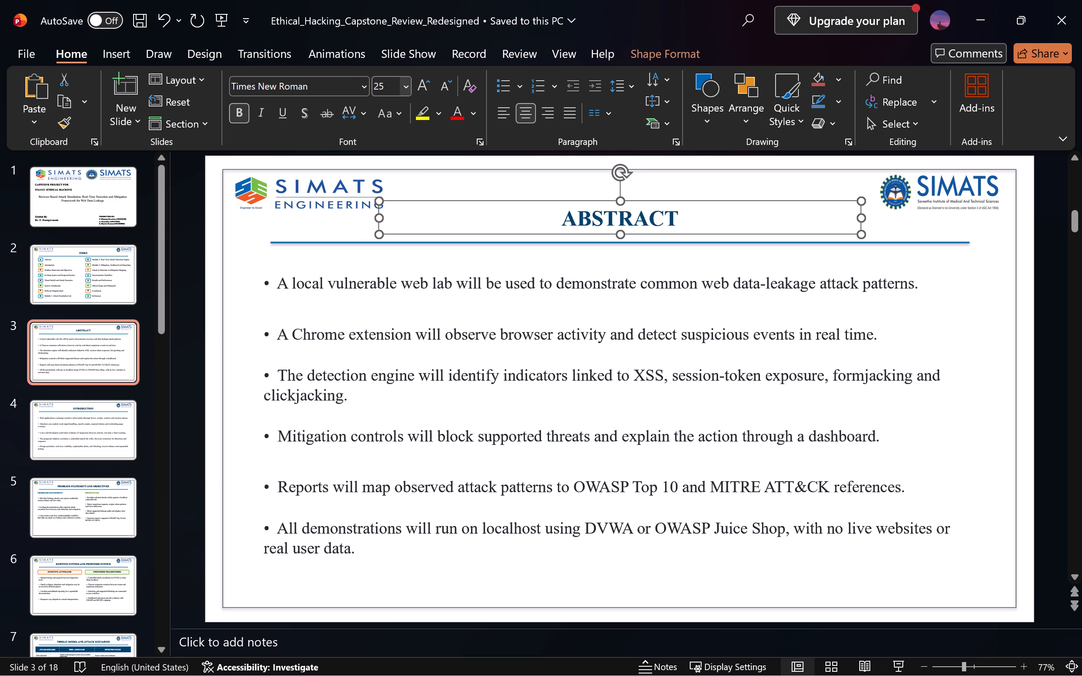
click(389, 88)
text(28)
key(Return)
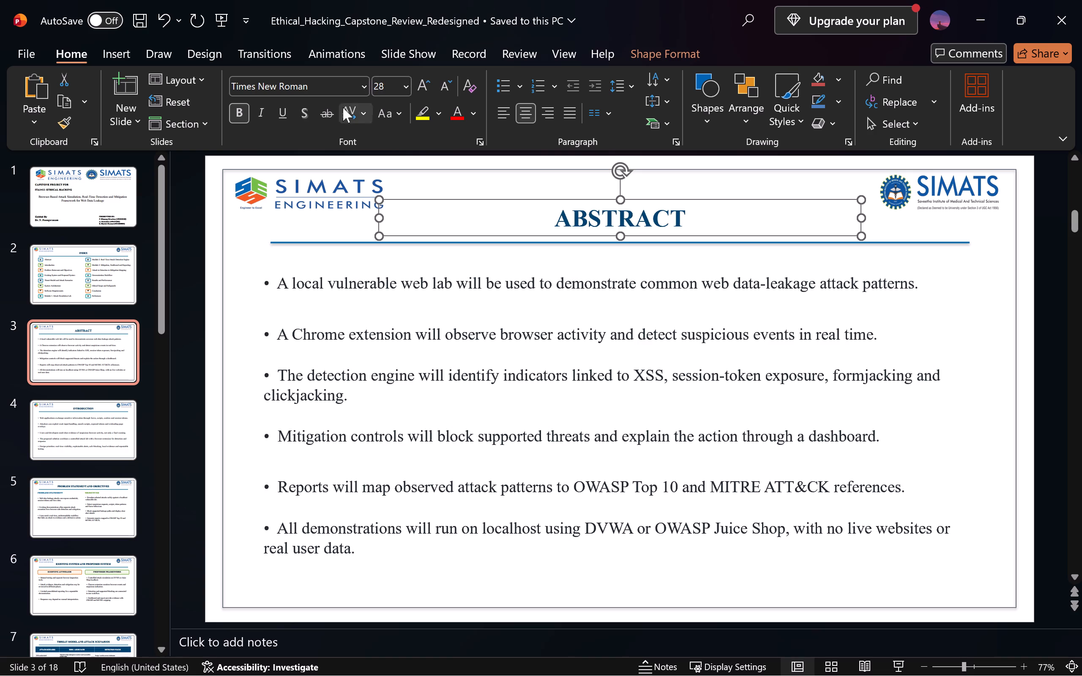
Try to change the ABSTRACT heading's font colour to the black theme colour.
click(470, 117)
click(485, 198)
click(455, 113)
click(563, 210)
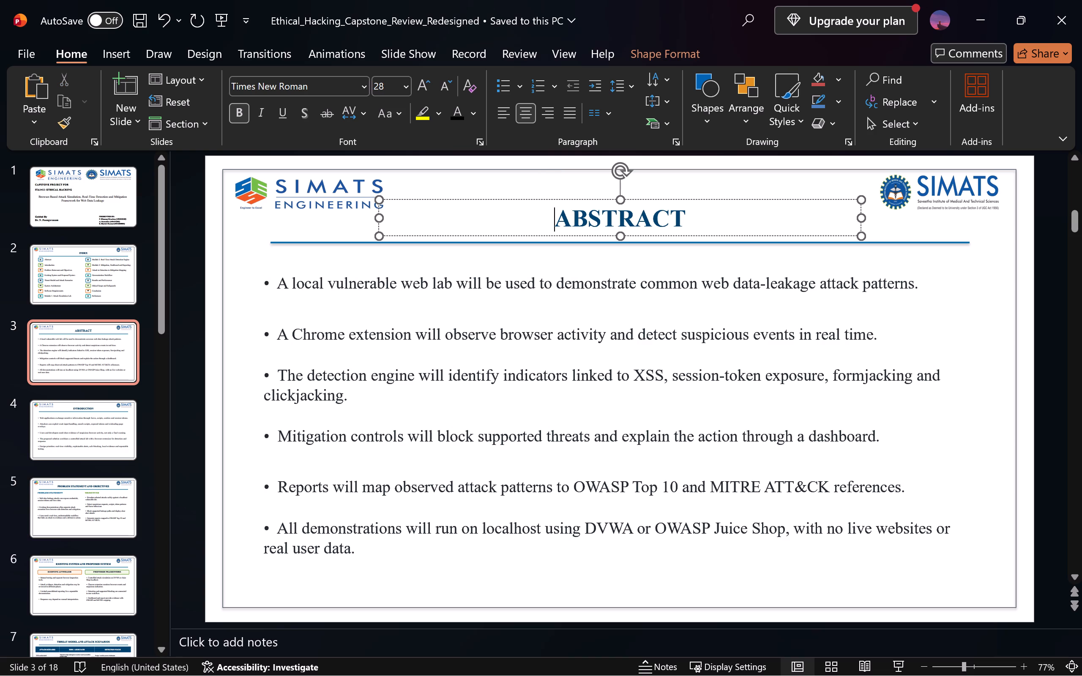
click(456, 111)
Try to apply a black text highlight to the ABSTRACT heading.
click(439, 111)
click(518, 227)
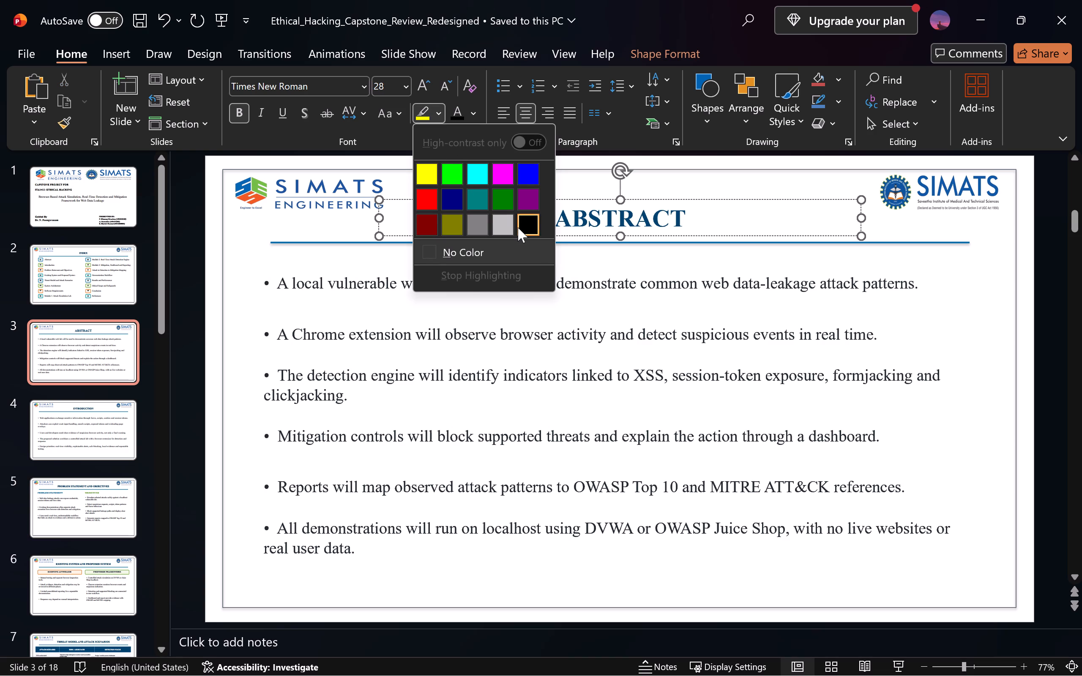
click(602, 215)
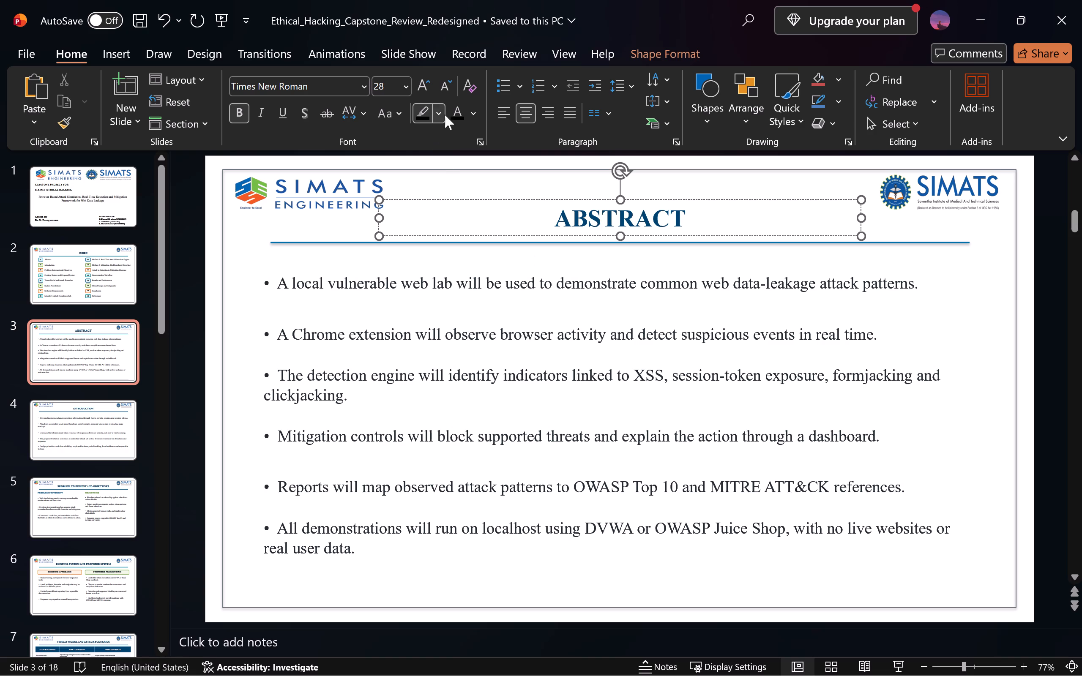
Change the ABSTRACT heading's font colour to the darkest shade of the black theme colour column.
click(469, 113)
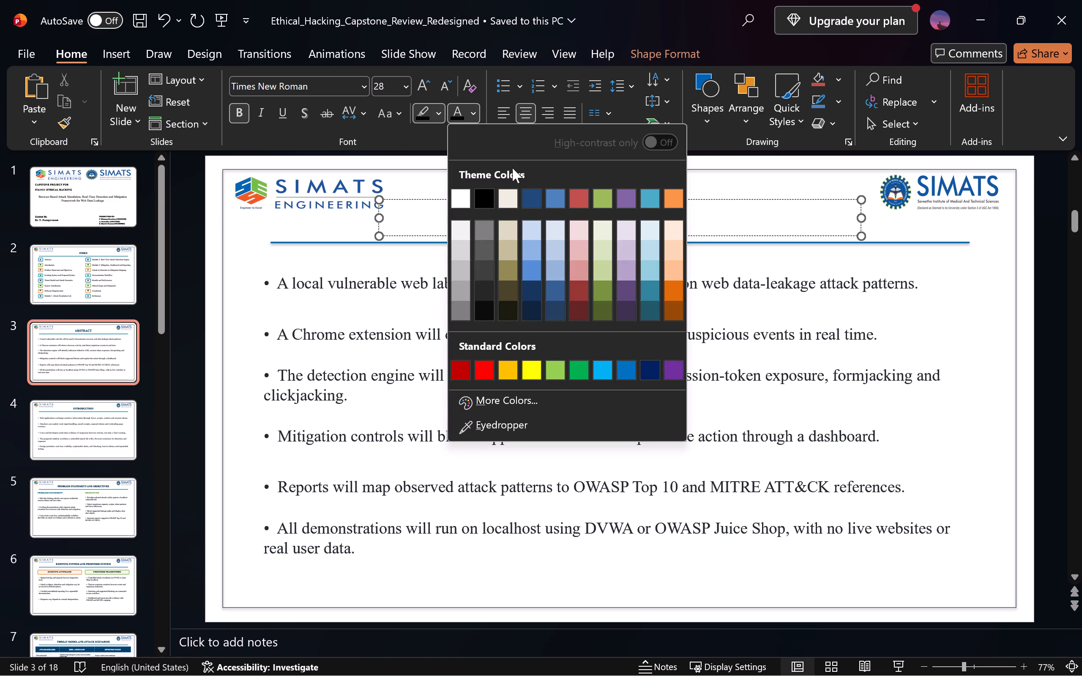
click(505, 196)
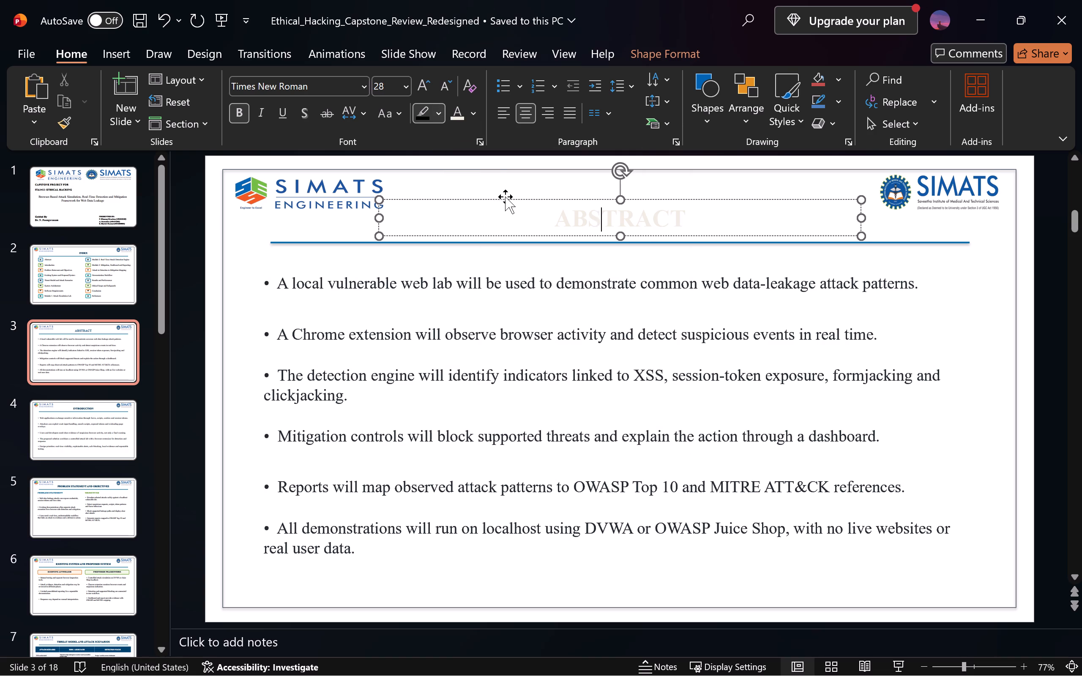
click(476, 110)
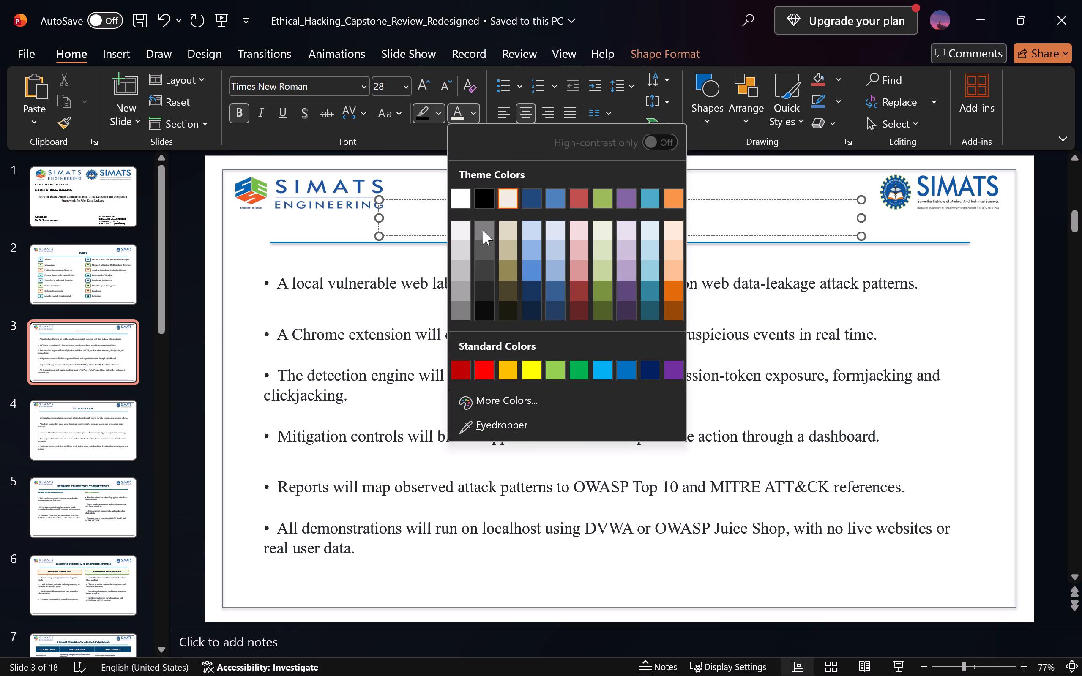
click(488, 305)
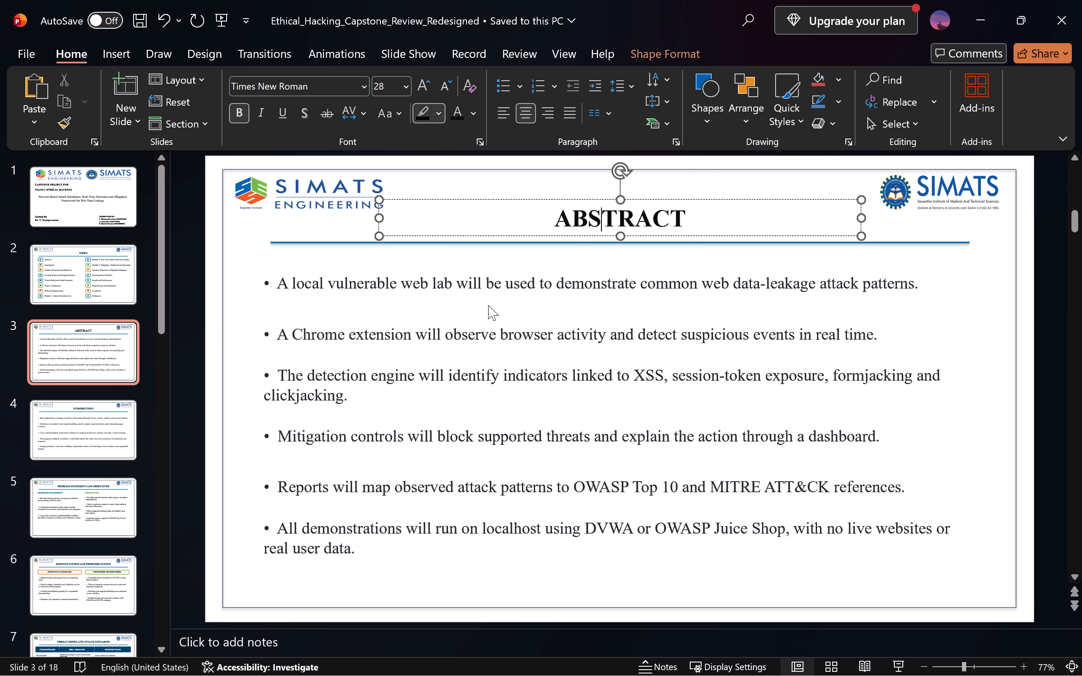
click(367, 265)
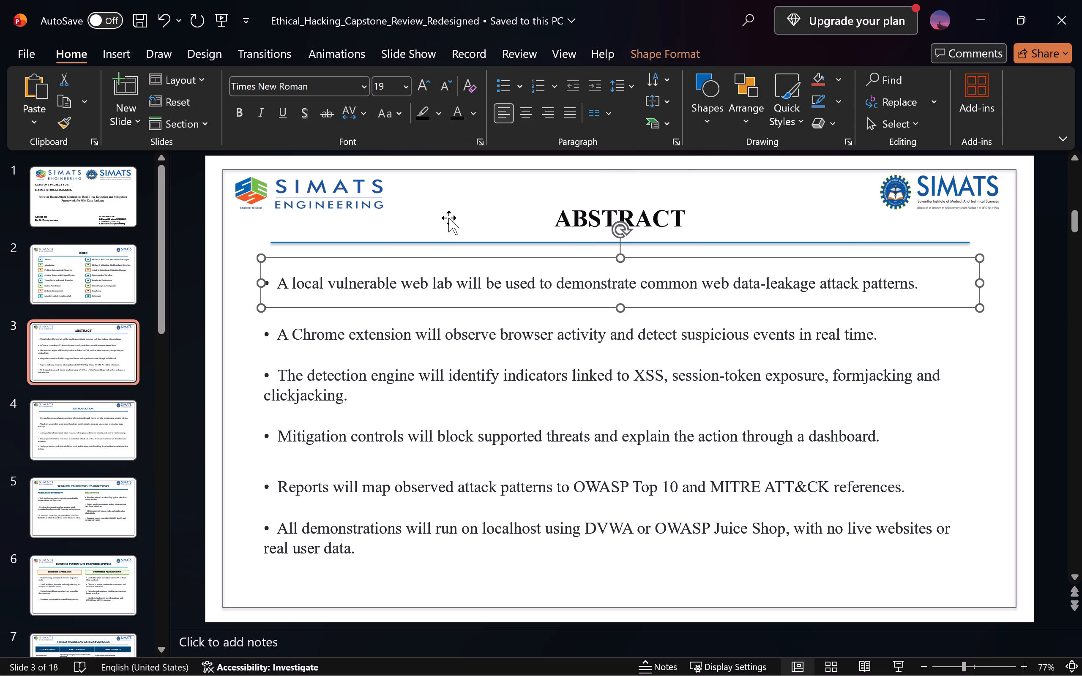
click(448, 218)
On the INTRODUCTION slide, set the heading's font size to 28 and its font colour to black.
click(88, 425)
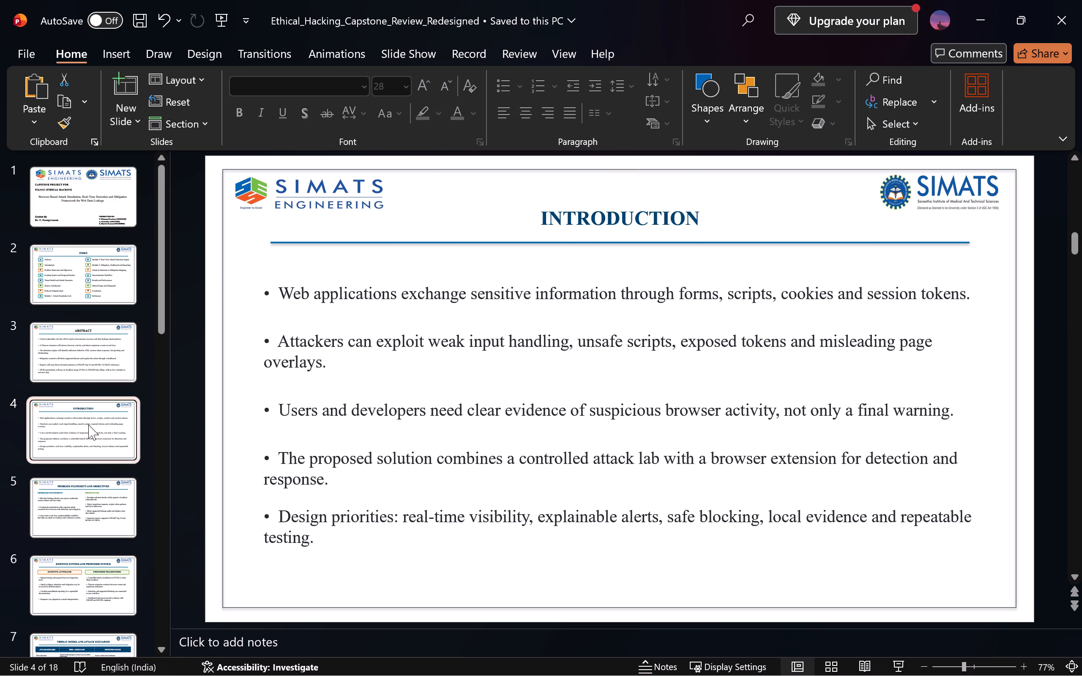
click(580, 223)
triple_click(552, 213)
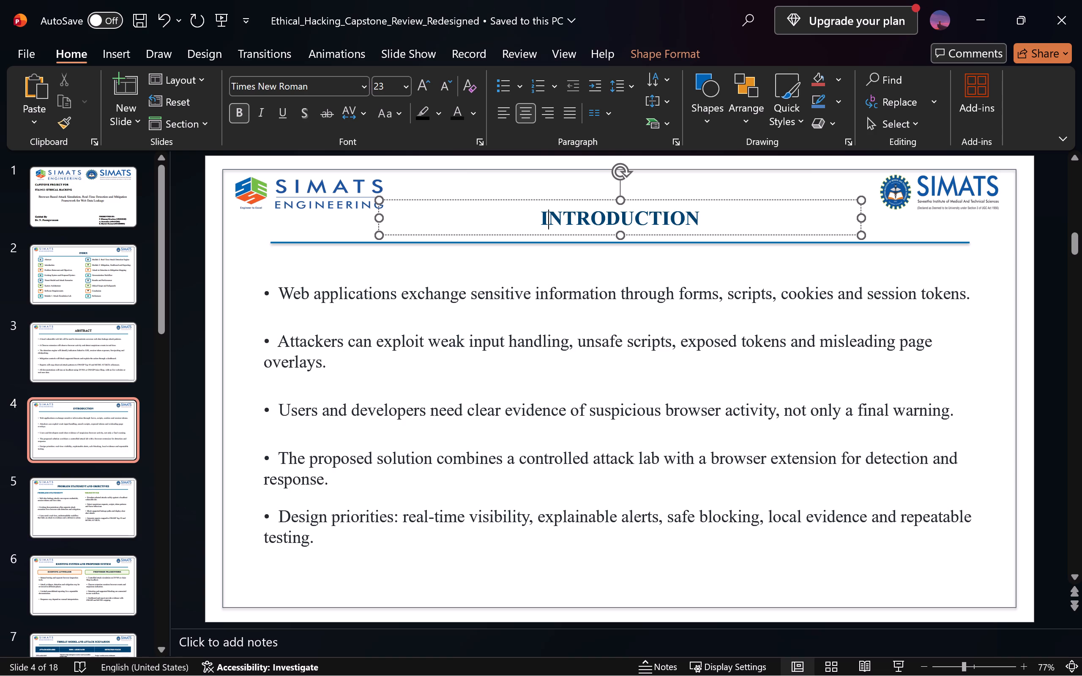
click(386, 87)
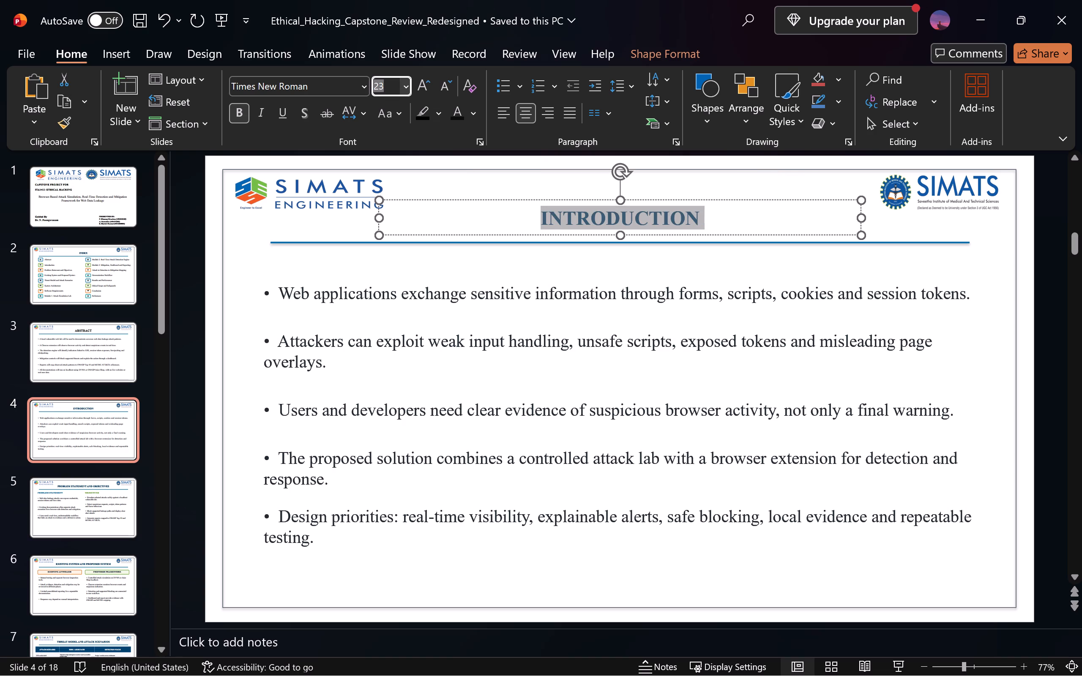
key(1)
key(8)
key(Return)
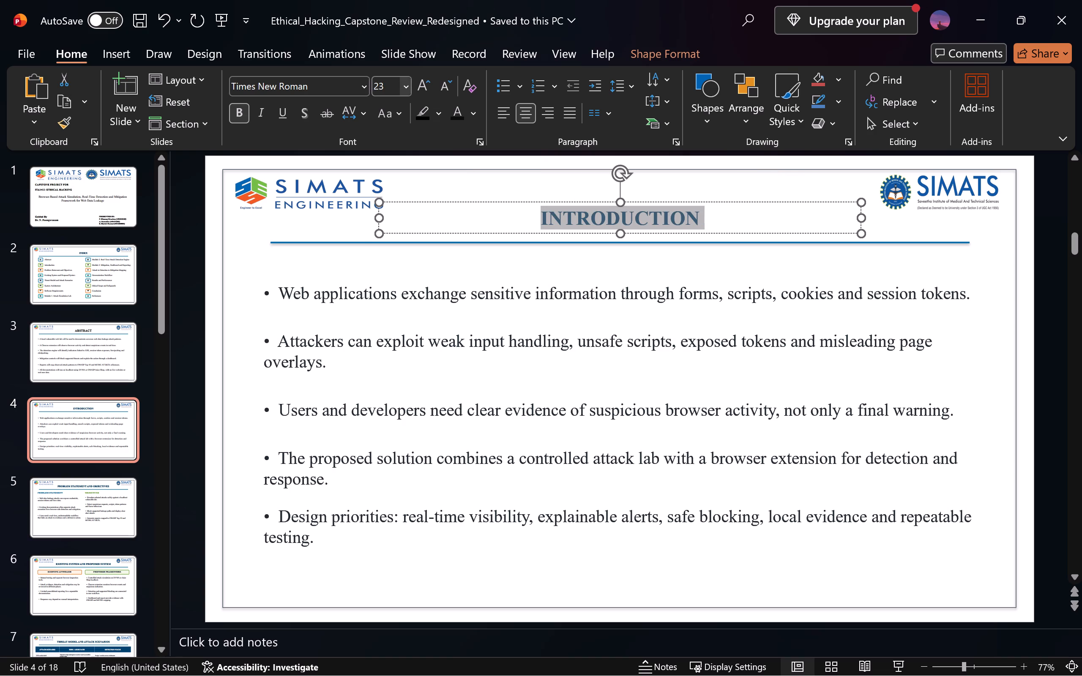
click(391, 92)
key(1)
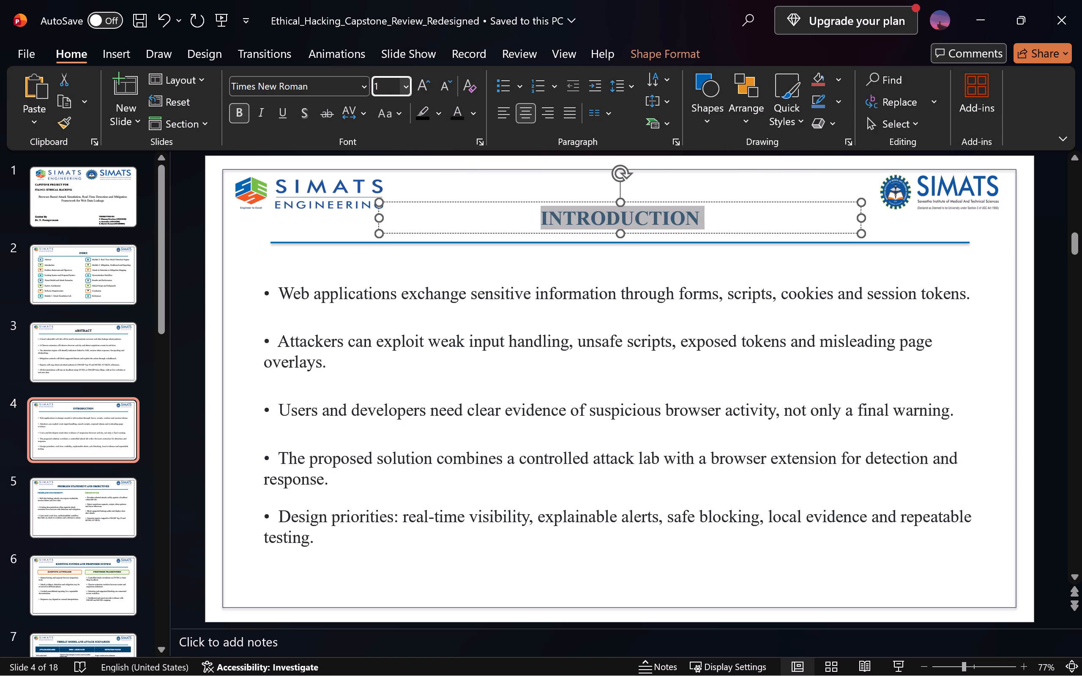
key(BackSpace)
text(28)
key(Return)
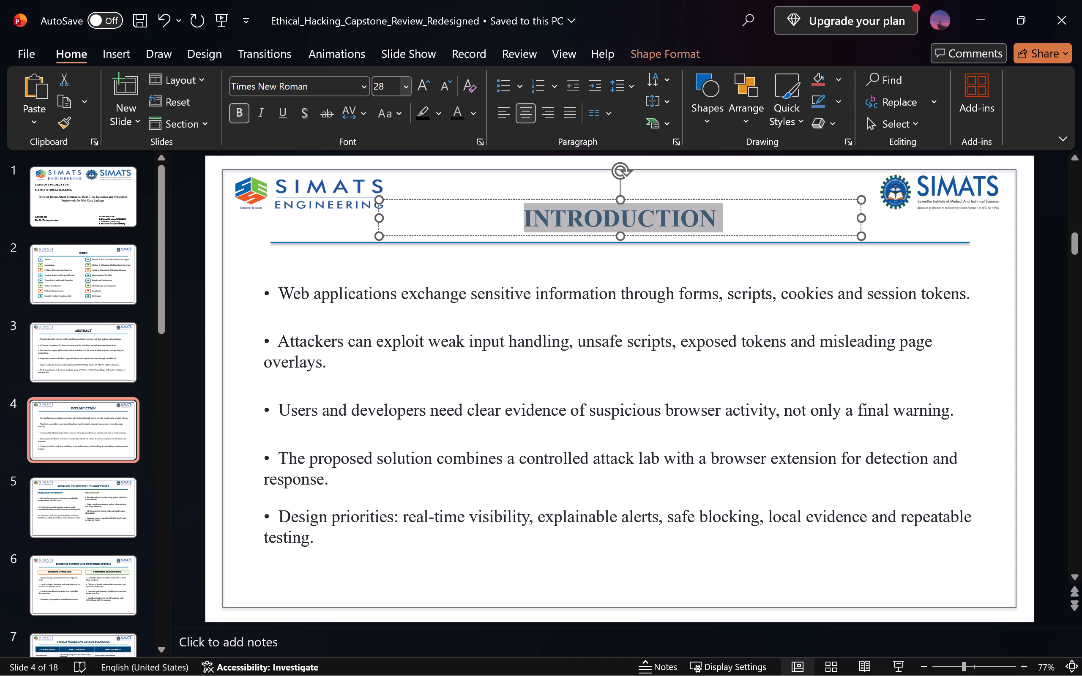
click(457, 112)
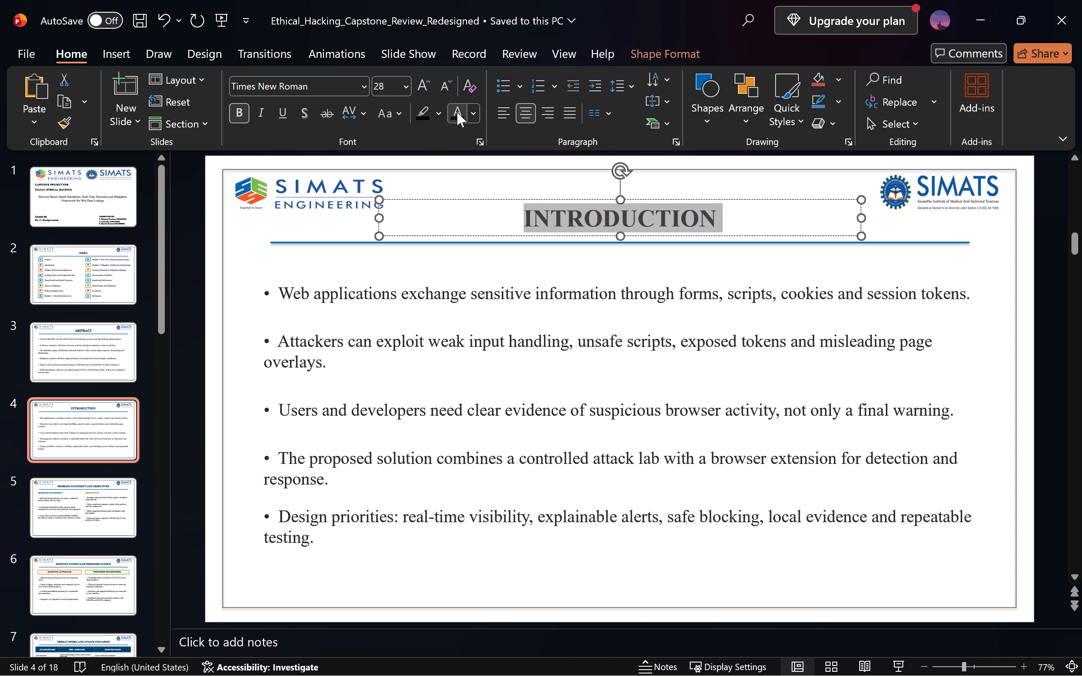
On the PROBLEM STATEMENT AND OBJECTIVES slide, recolour the heading black and set its font size to 28.
click(95, 490)
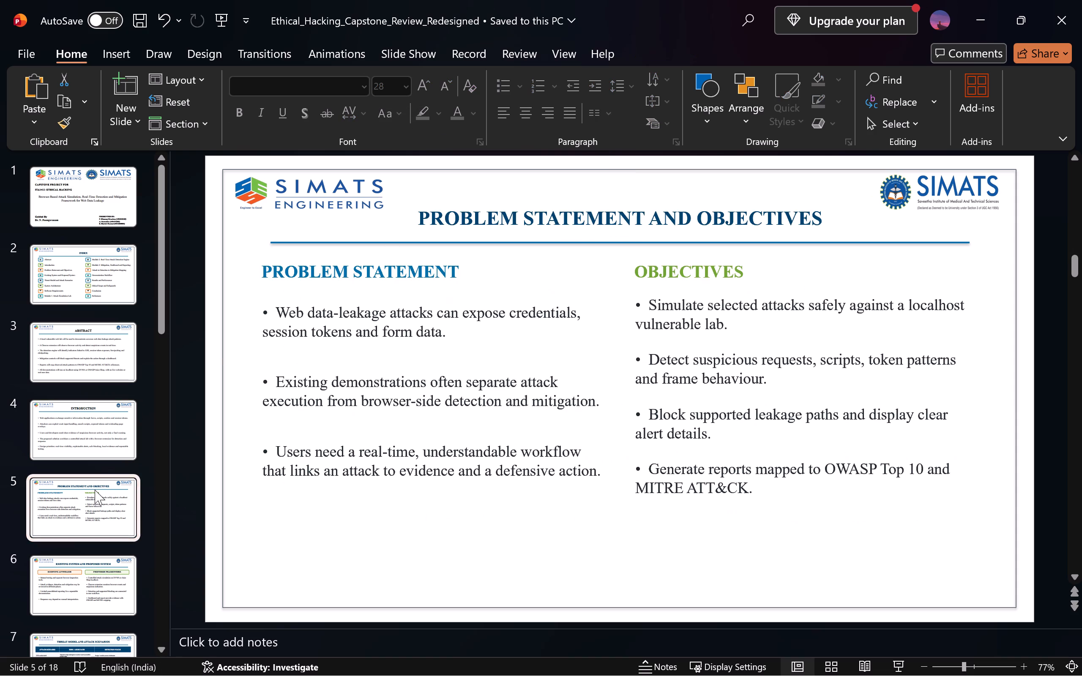
triple_click(492, 215)
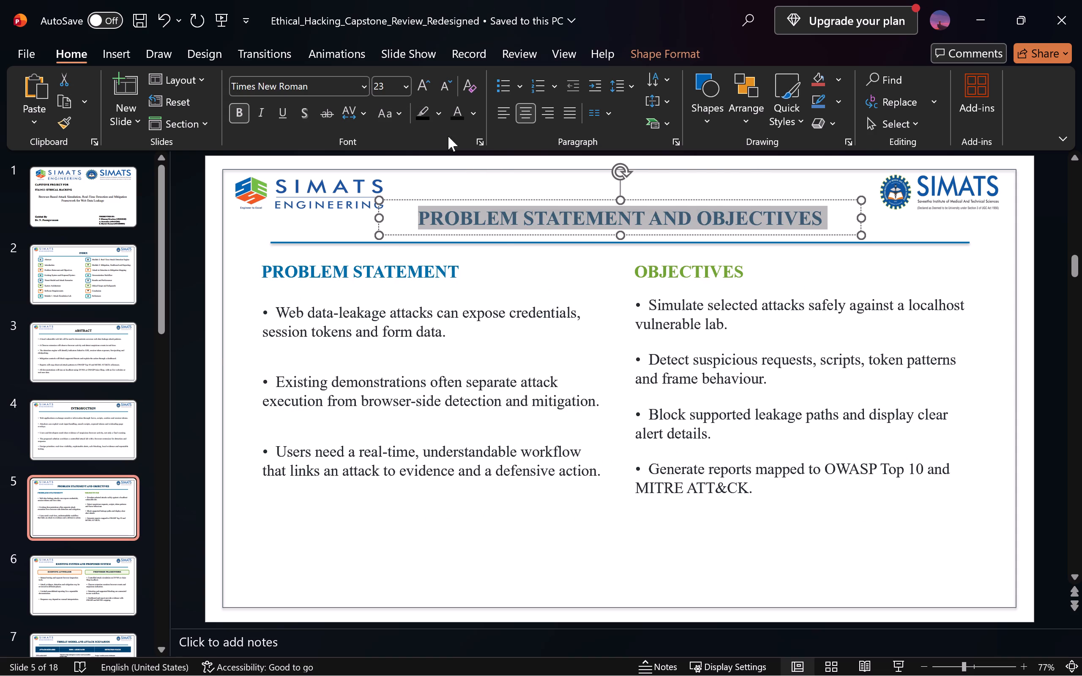
click(456, 114)
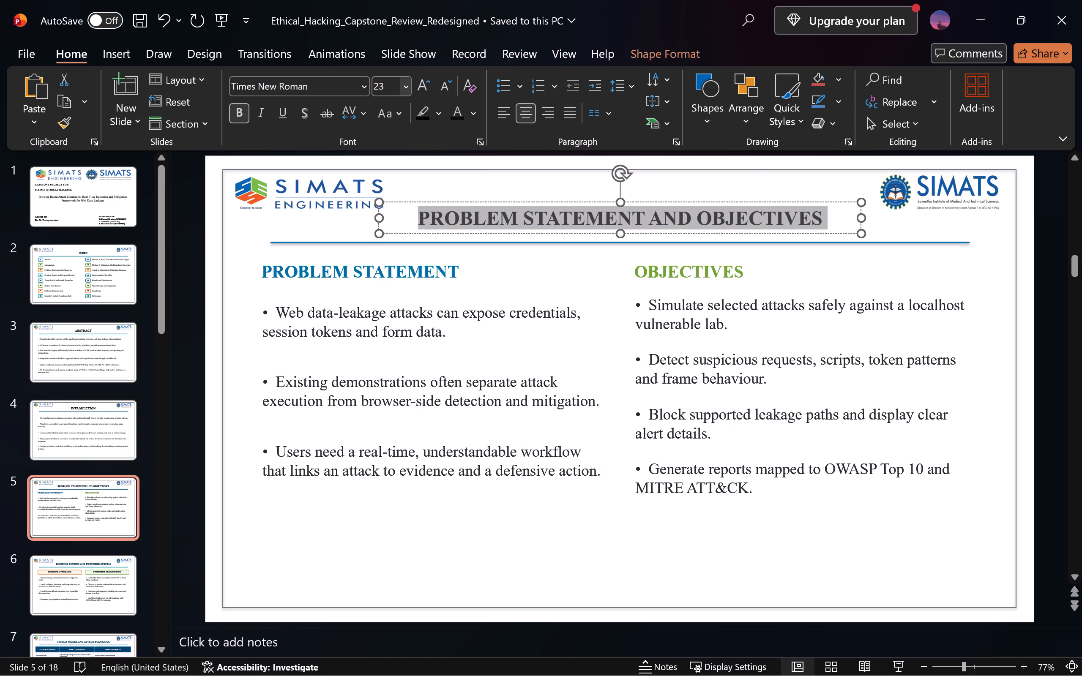
click(381, 85)
text(28)
key(Return)
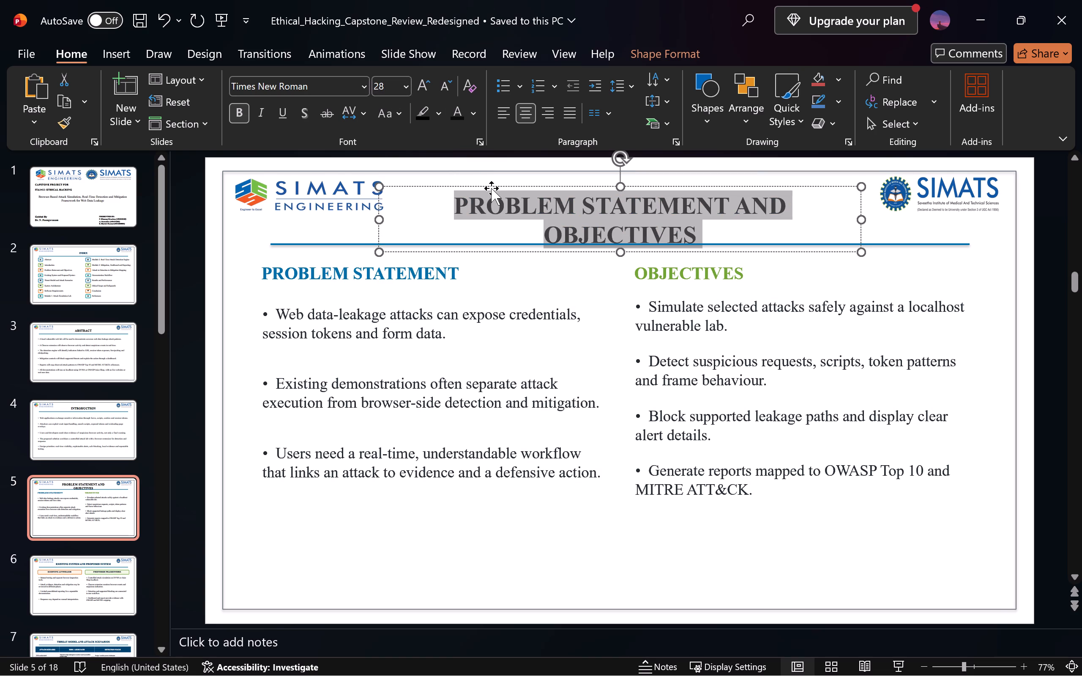
Move the PROBLEM STATEMENT AND OBJECTIVES heading box slightly upward on its slide.
drag(491, 188, 479, 179)
Change the EXISTING SYSTEM AND PROPOSED SYSTEM slide heading's font colour to black.
click(89, 574)
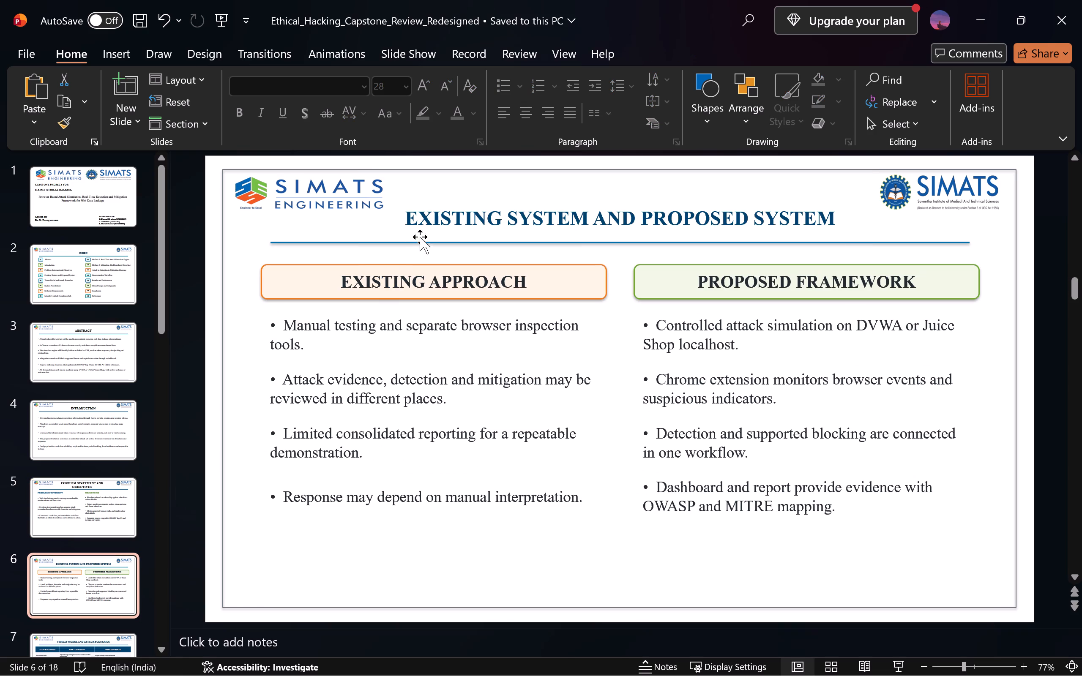
triple_click(448, 210)
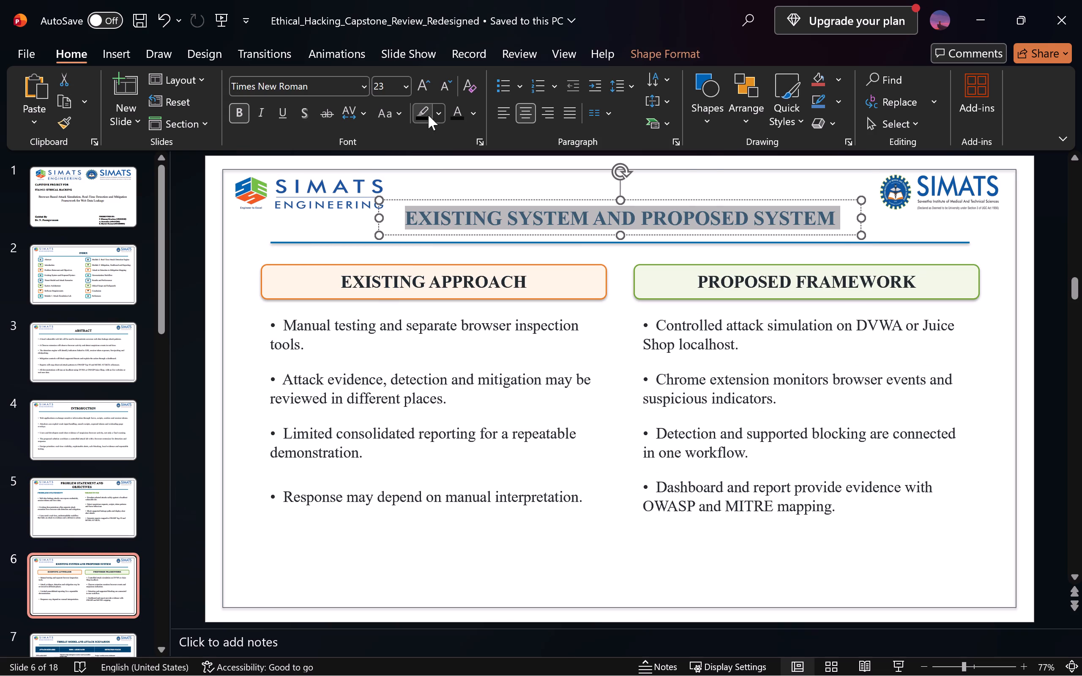
click(451, 114)
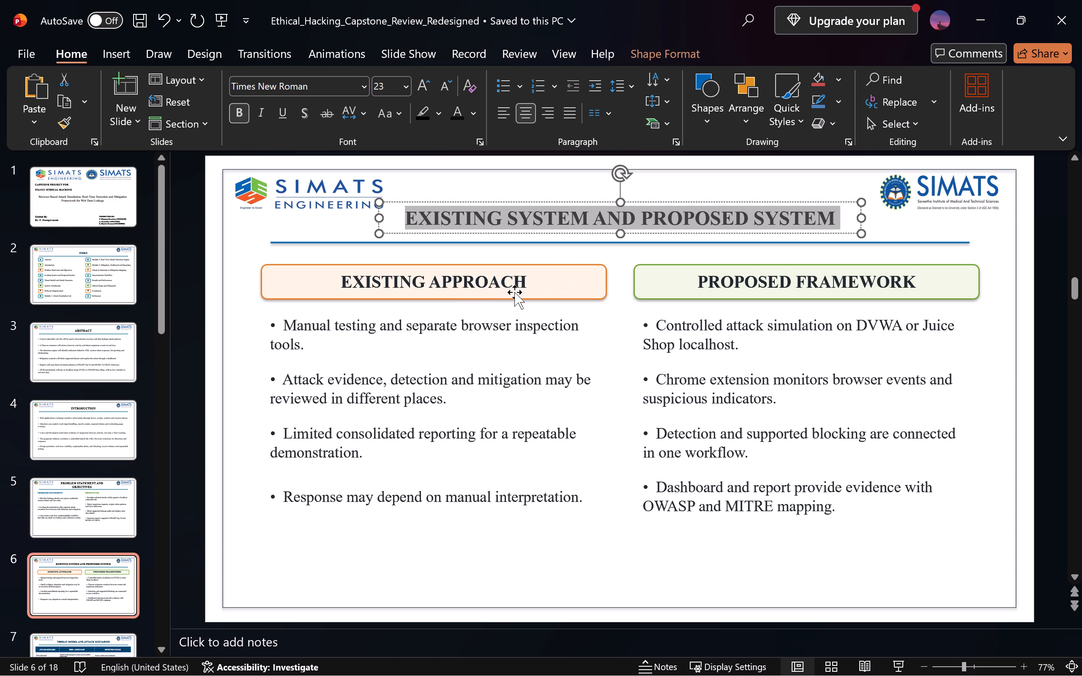
click(546, 275)
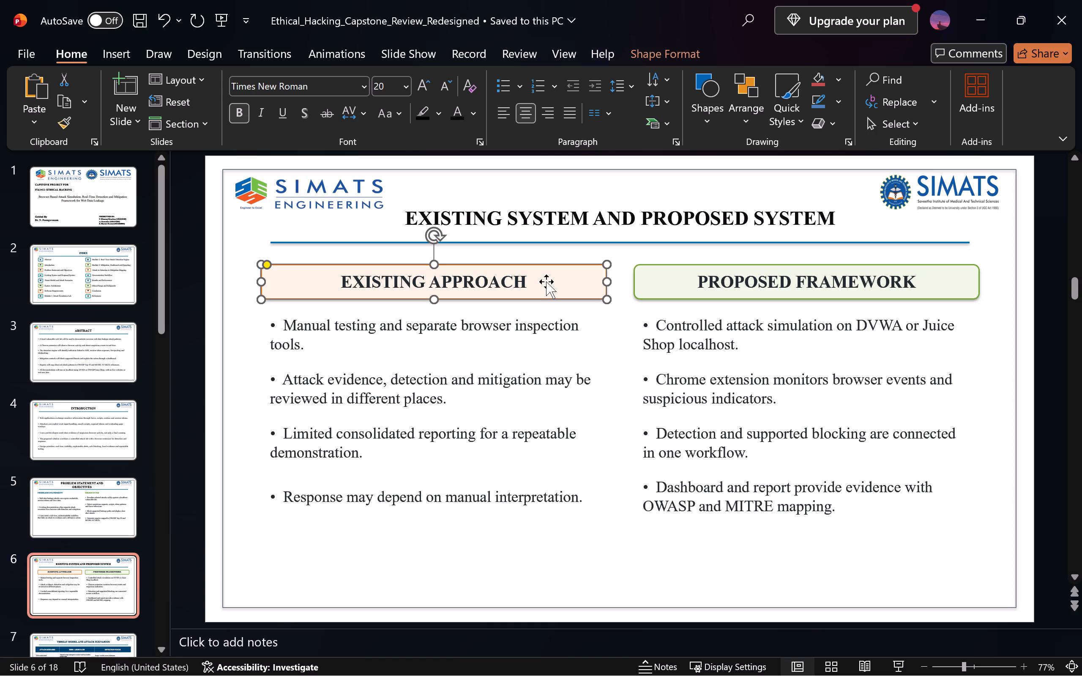
Delete the THREAT MODEL AND ATTACK SCENARIOS slide from the deck.
scroll(72, 553, down, 2)
click(86, 518)
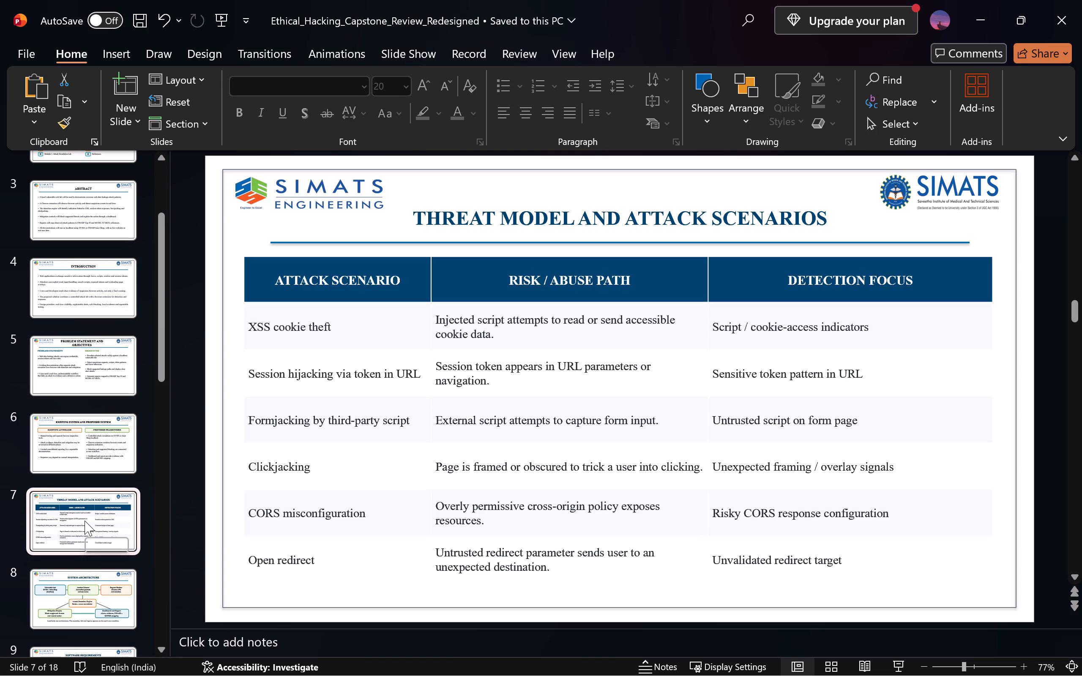
scroll(85, 521, down, 1)
click(97, 560)
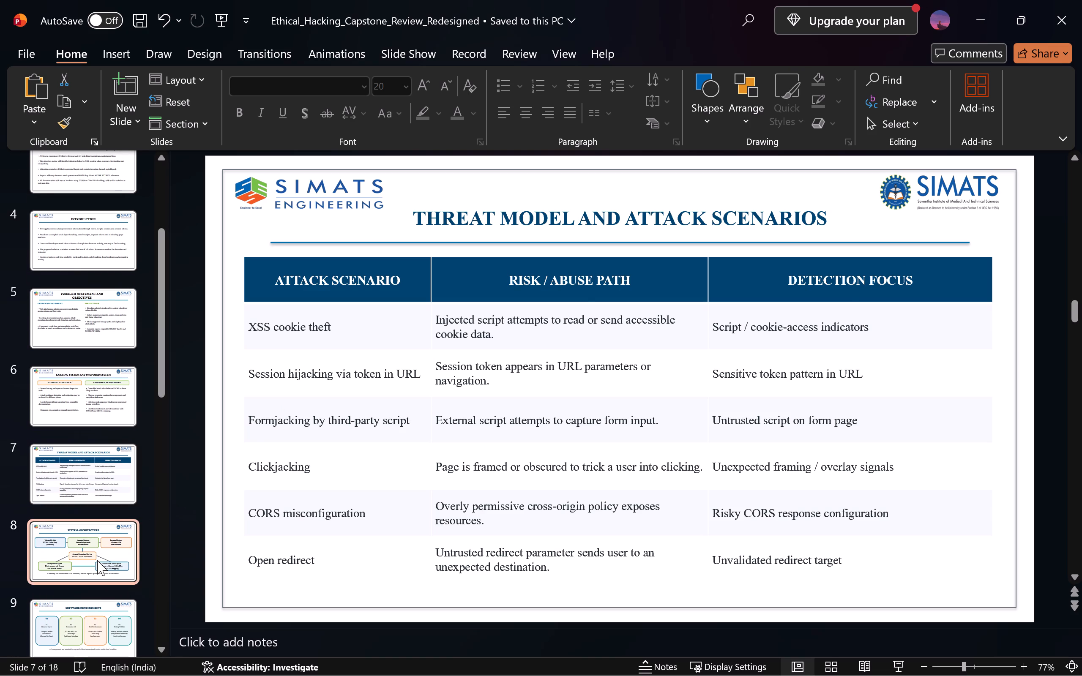
click(88, 464)
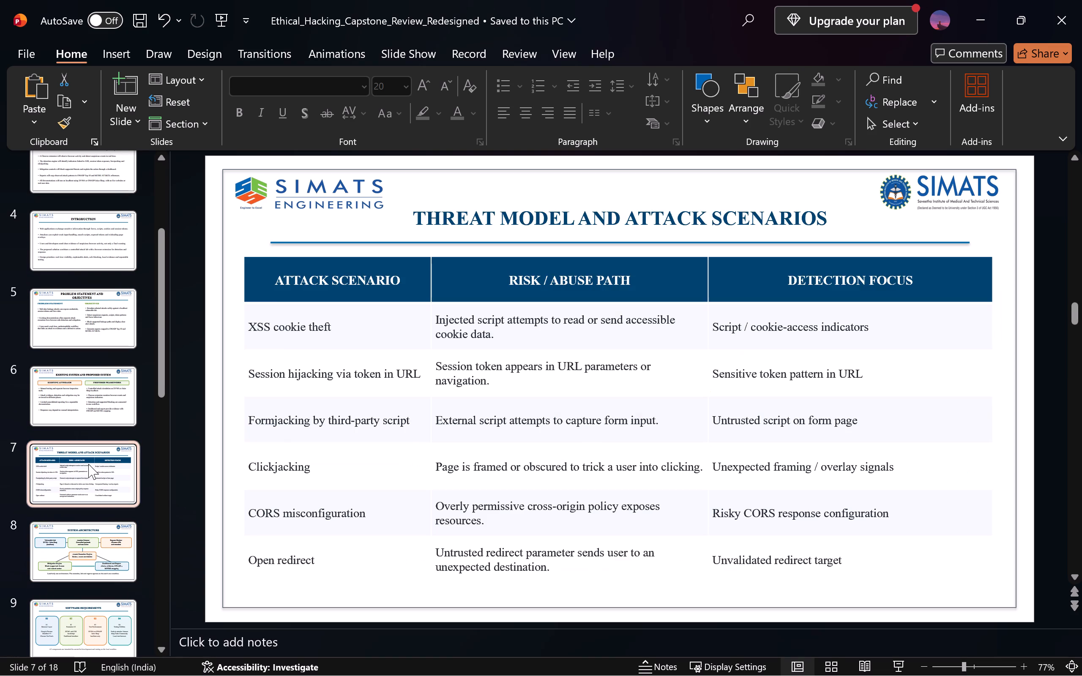
right_click(88, 464)
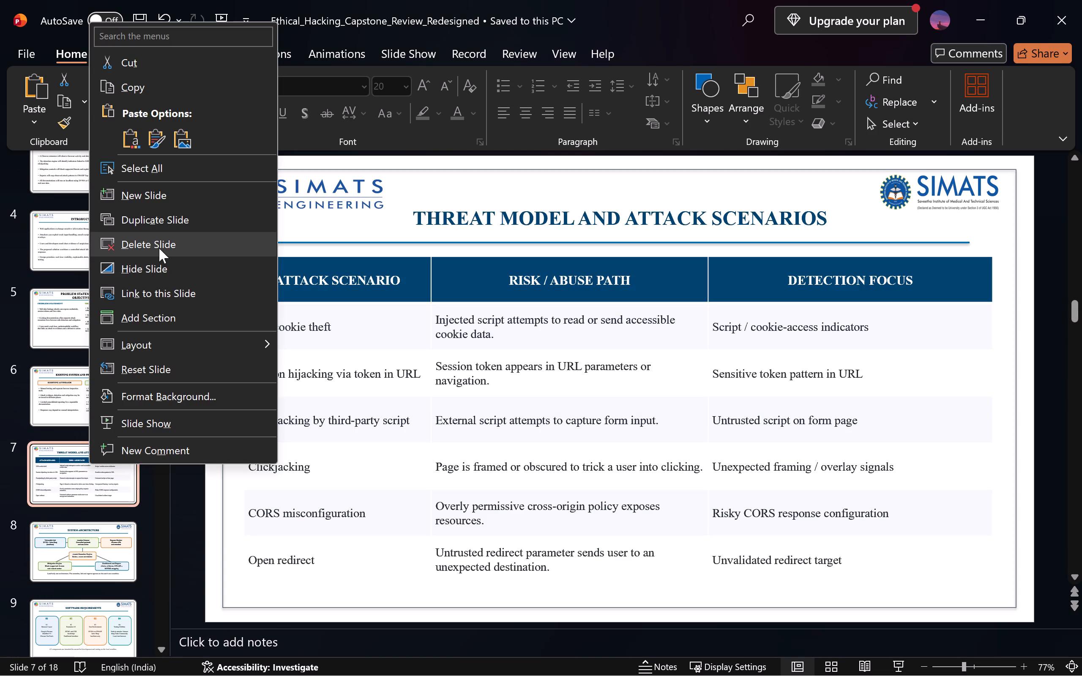
click(159, 248)
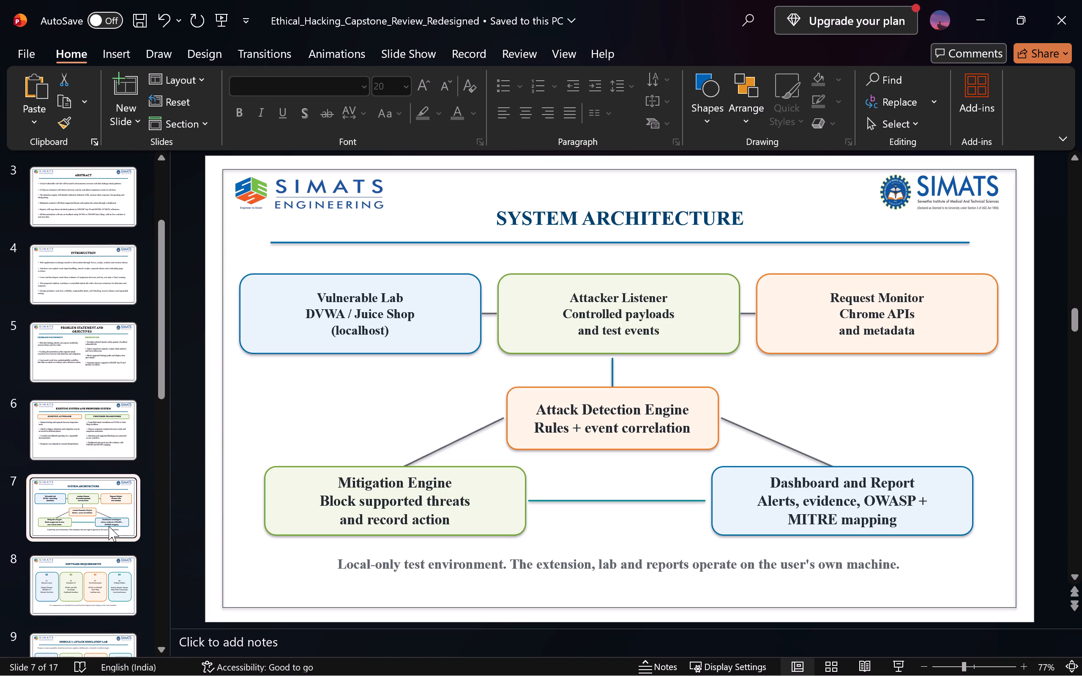
Review the SYSTEM ARCHITECTURE, SOFTWARE REQUIREMENTS and MODULE 1: ATTACK SIMULATION LAB slides.
click(109, 526)
scroll(72, 513, down, 1)
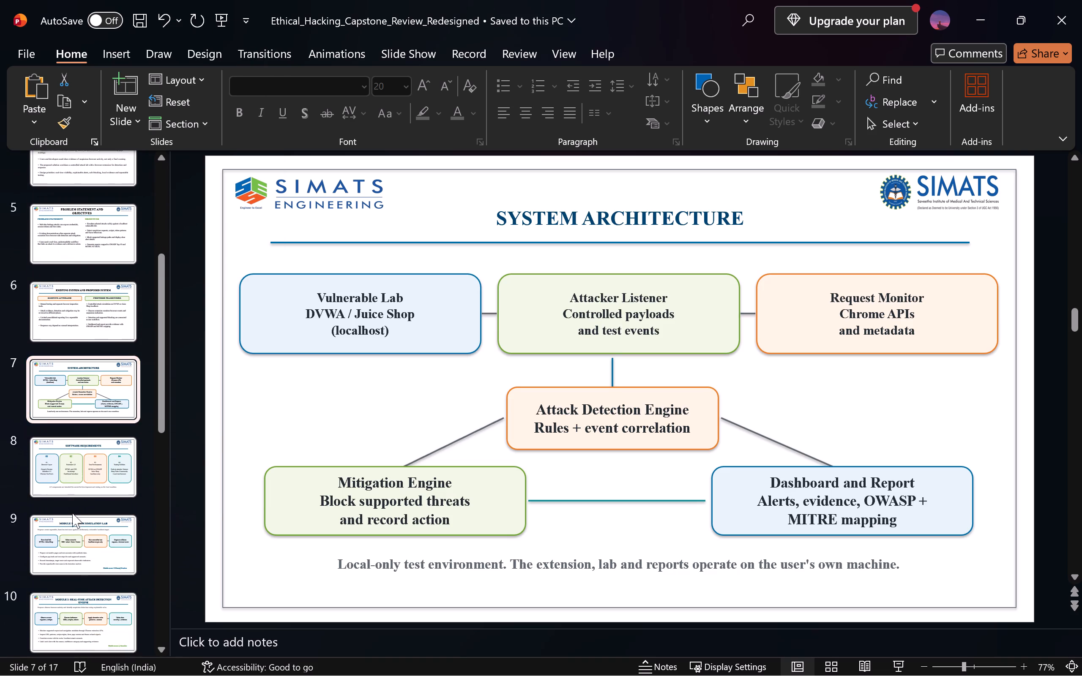
scroll(72, 513, down, 1)
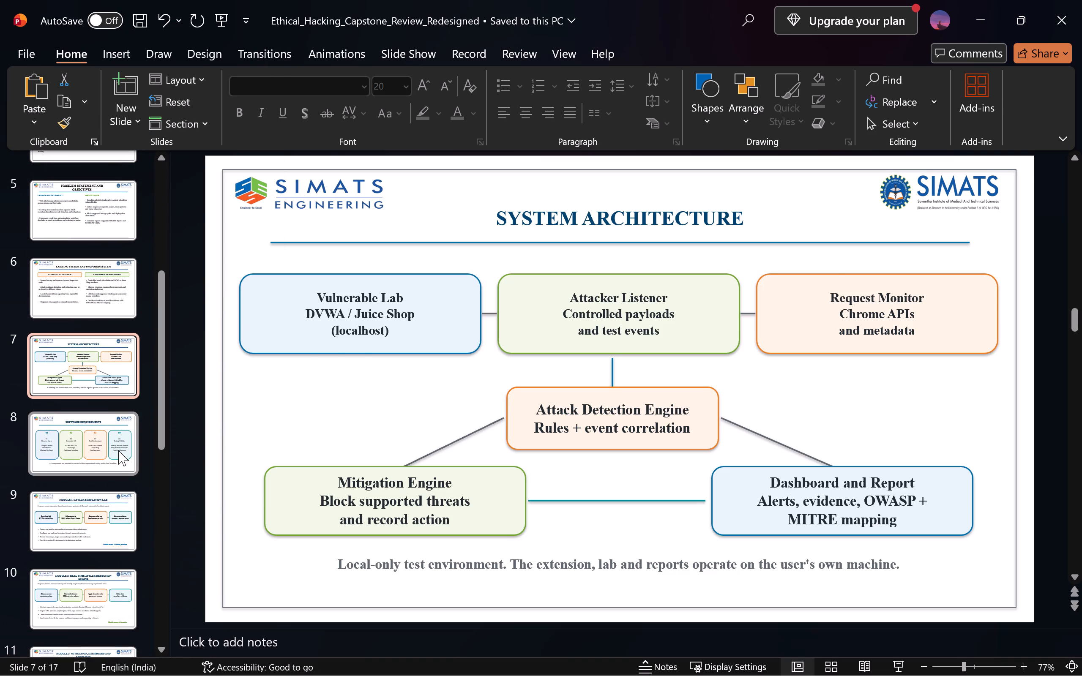
click(117, 452)
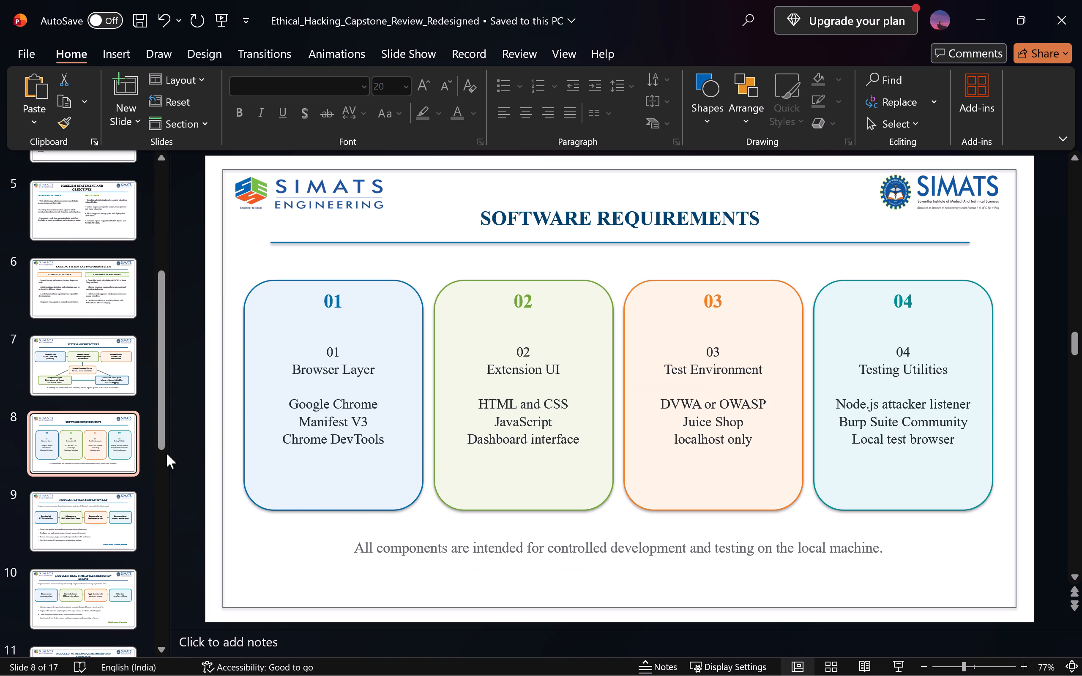
click(96, 505)
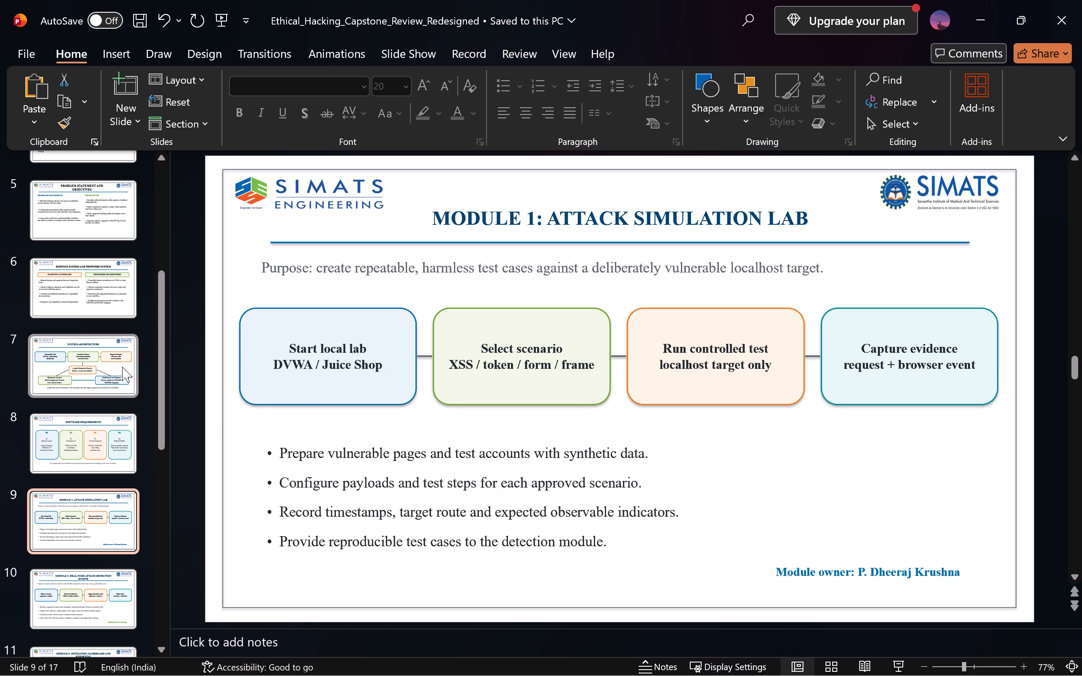
click(104, 362)
click(89, 456)
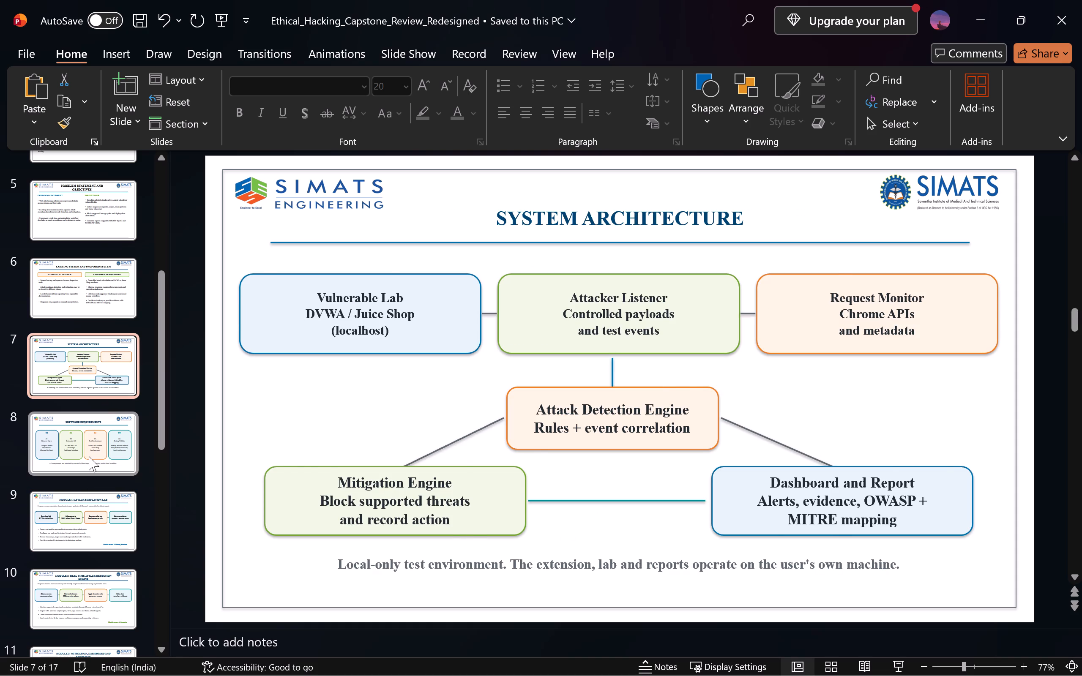
Delete the module owner text box from the MODULE 1: ATTACK SIMULATION LAB slide.
click(121, 521)
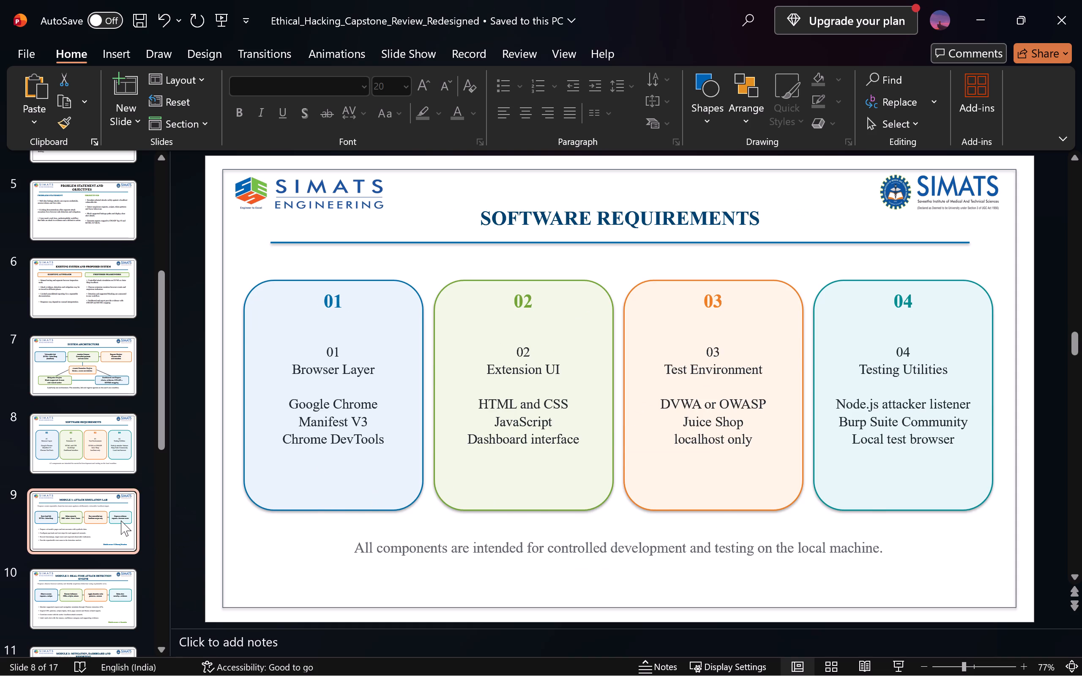
click(812, 577)
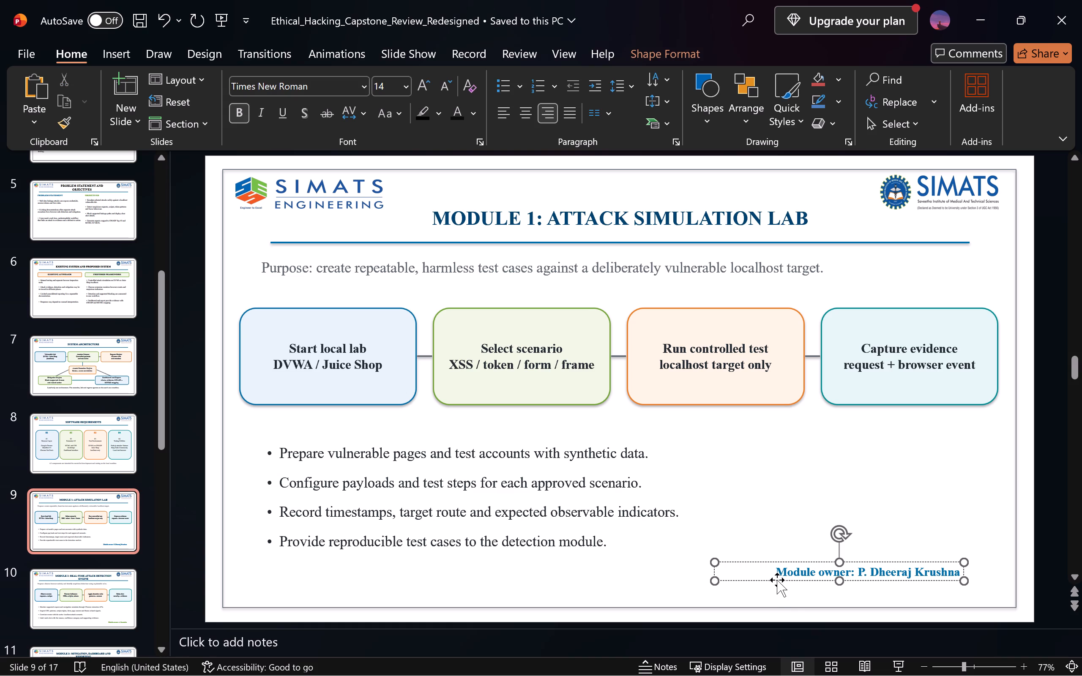
click(778, 579)
key(BackSpace)
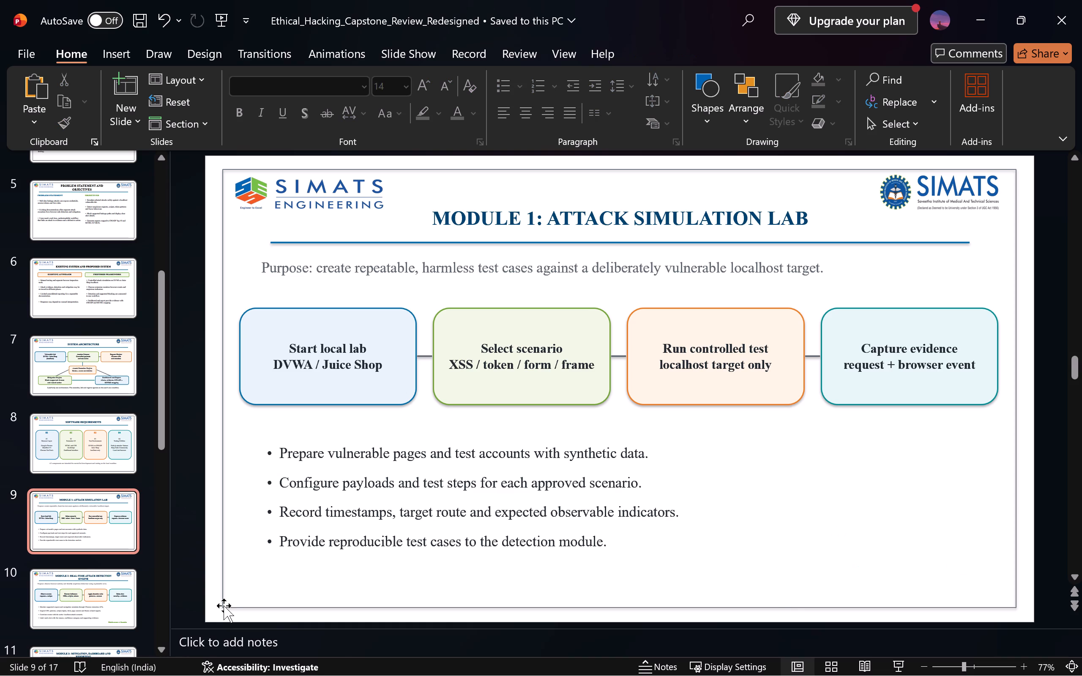
Delete the module owner text box from the MODULE 2: REAL-TIME ATTACK DETECTION ENGINE slide.
click(94, 602)
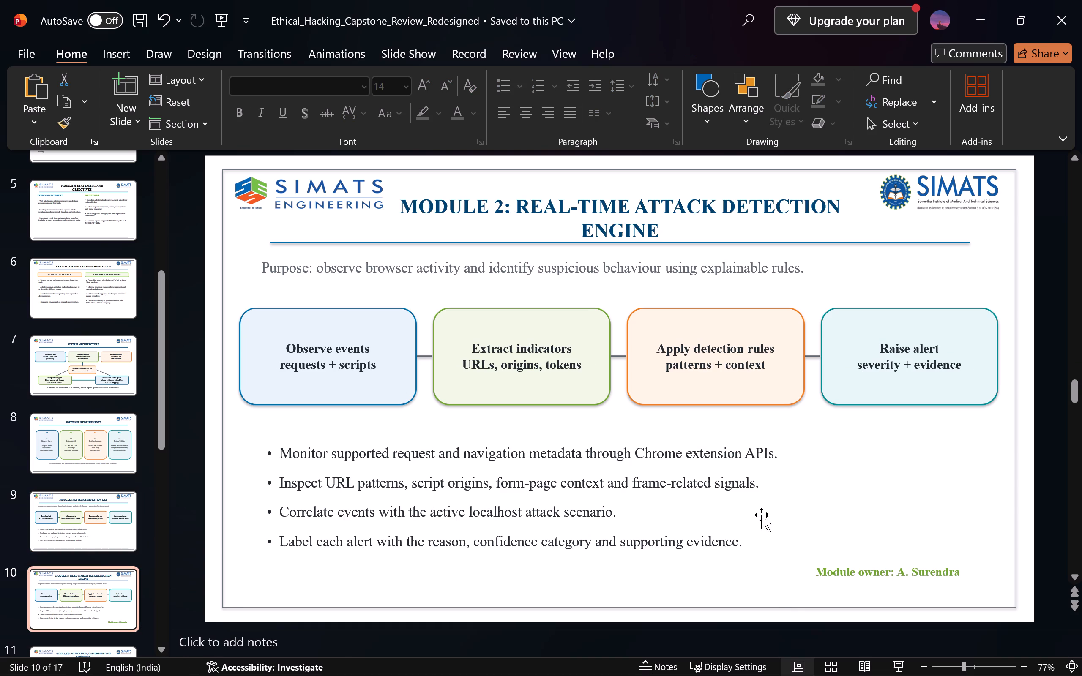
click(827, 565)
click(803, 581)
key(BackSpace)
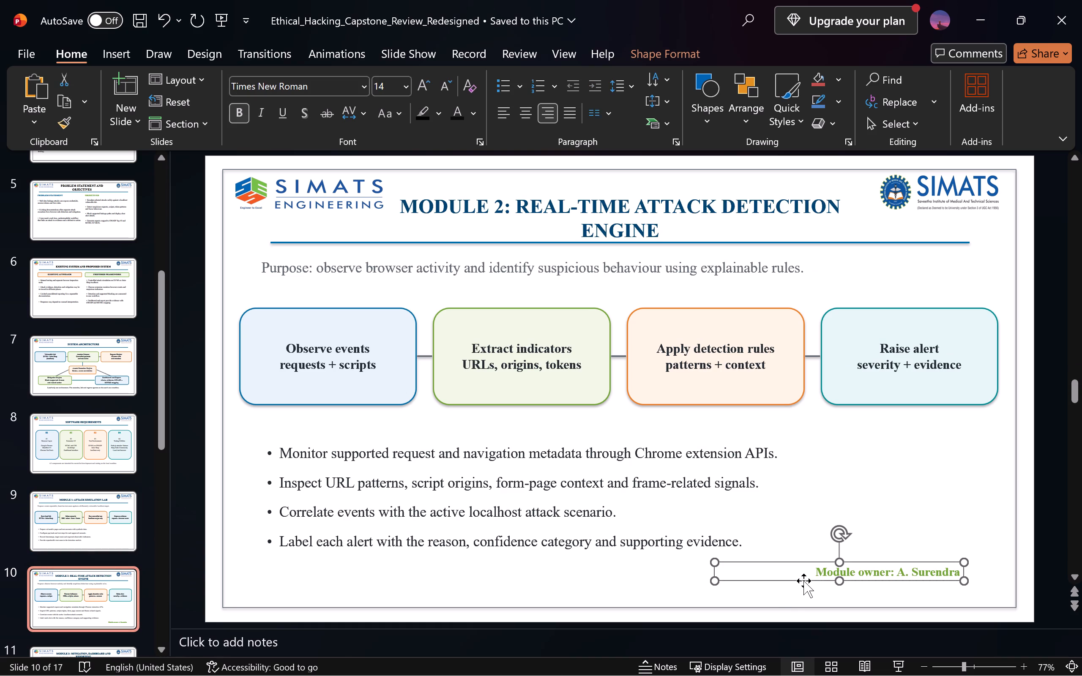
Delete the module owner text box from the MODULE 3: MITIGATION, DASHBOARD AND REPORTING slide.
scroll(60, 583, down, 1)
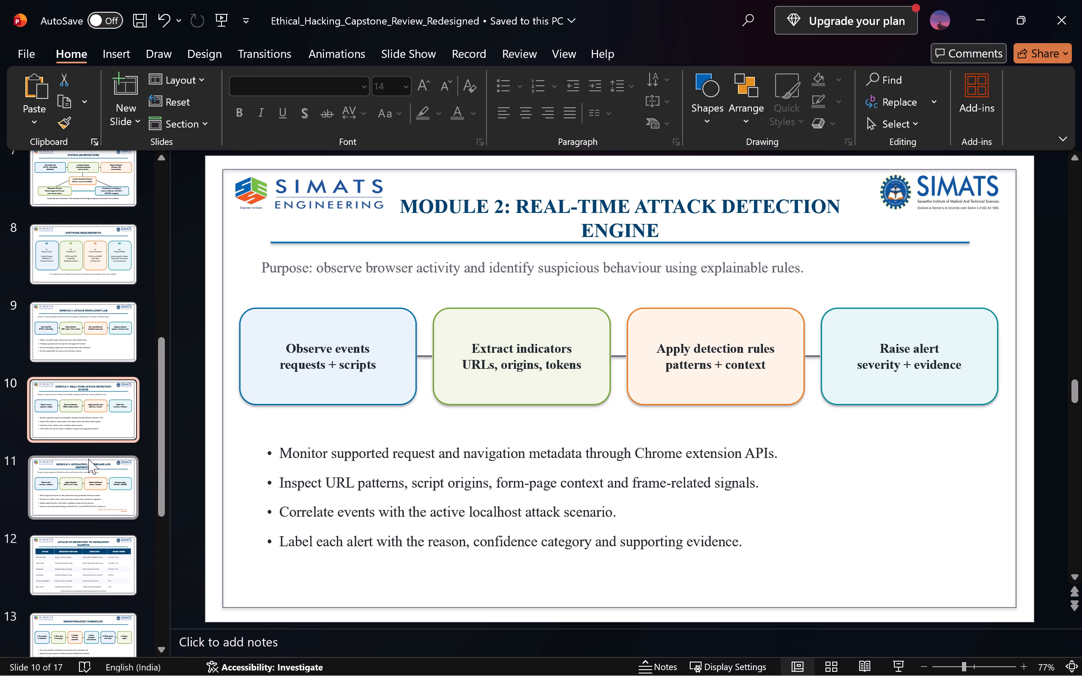
click(88, 458)
click(861, 568)
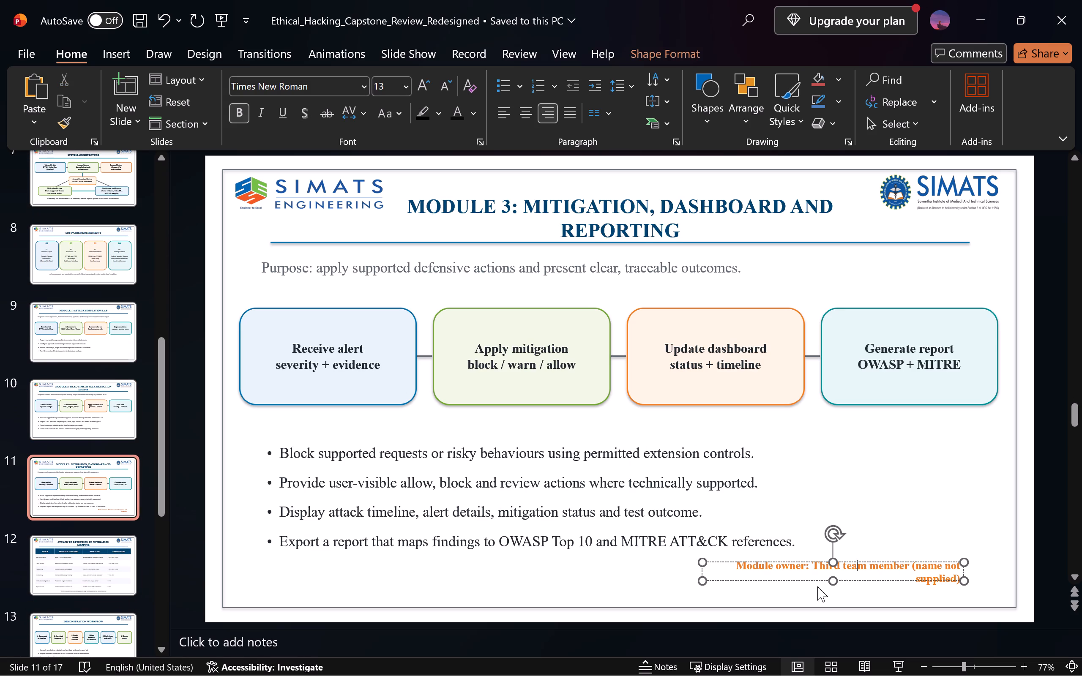
click(795, 580)
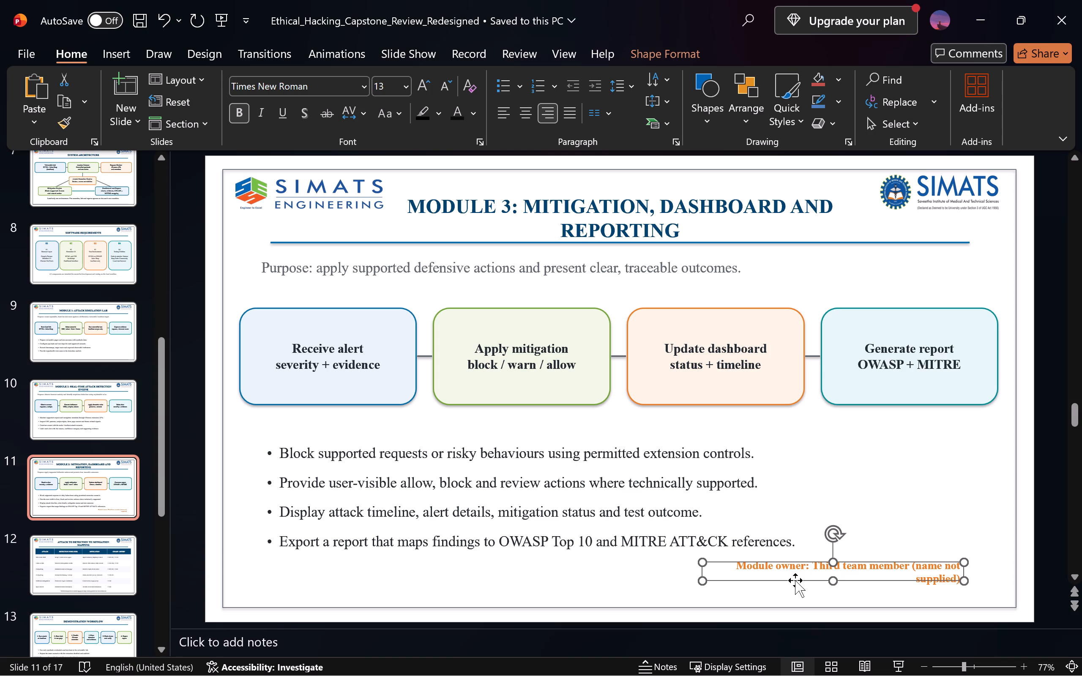
key(BackSpace)
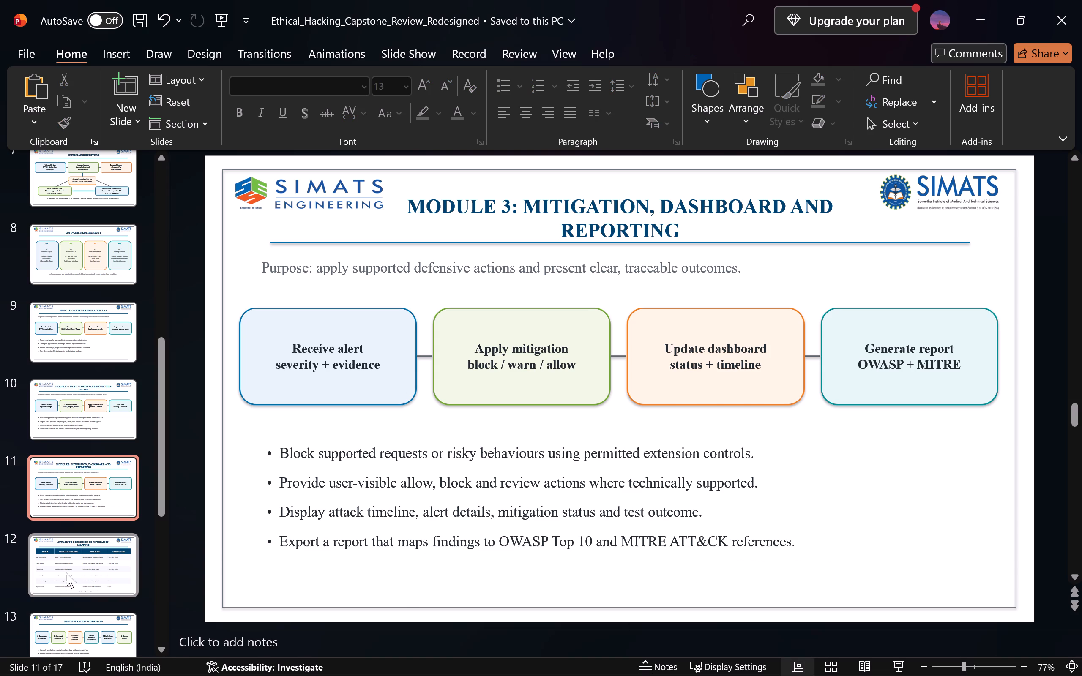
Move the DEMONSTRATION WORKFLOW slide to directly after the SOFTWARE REQUIREMENTS slide.
click(66, 572)
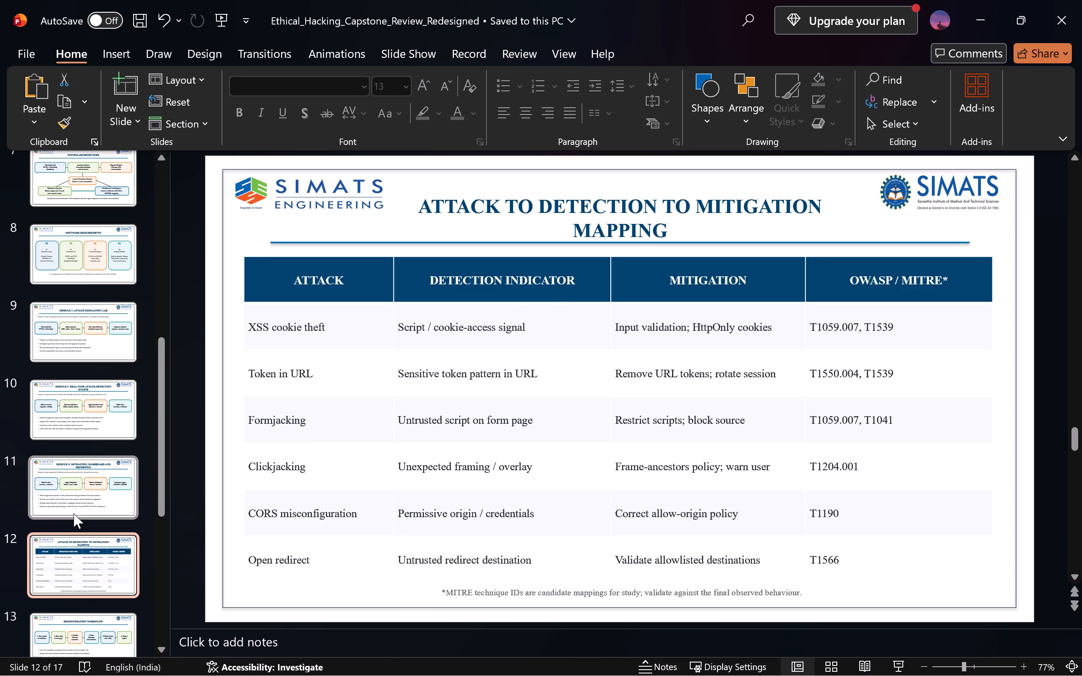
scroll(37, 523, down, 1)
click(100, 450)
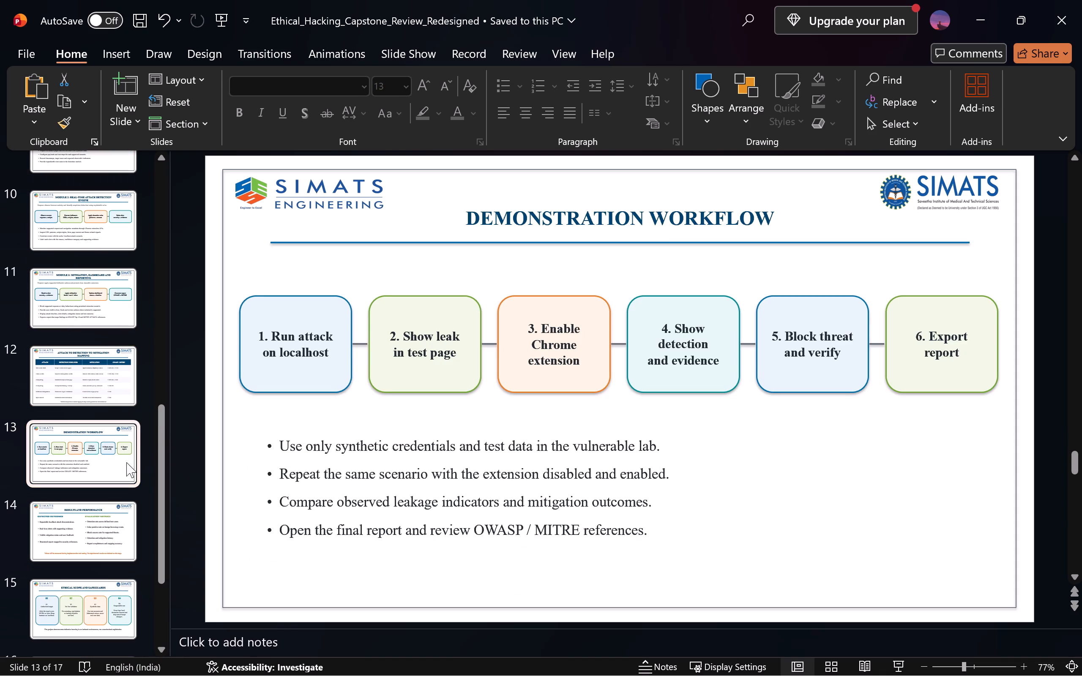
drag(101, 463, 95, 282)
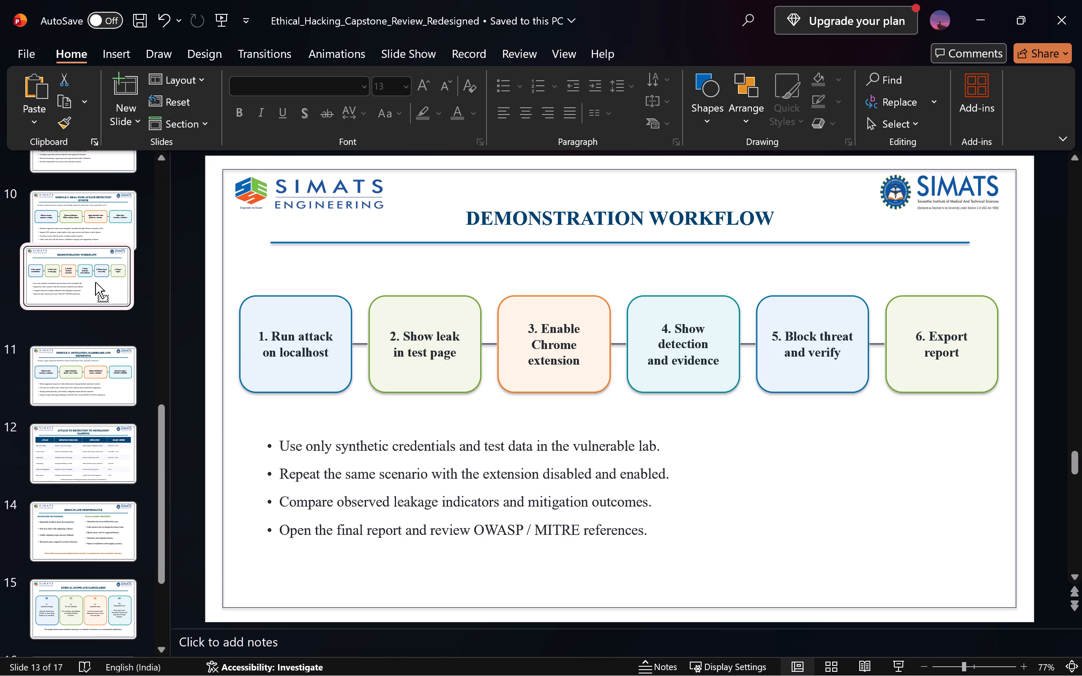
drag(95, 282, 107, 132)
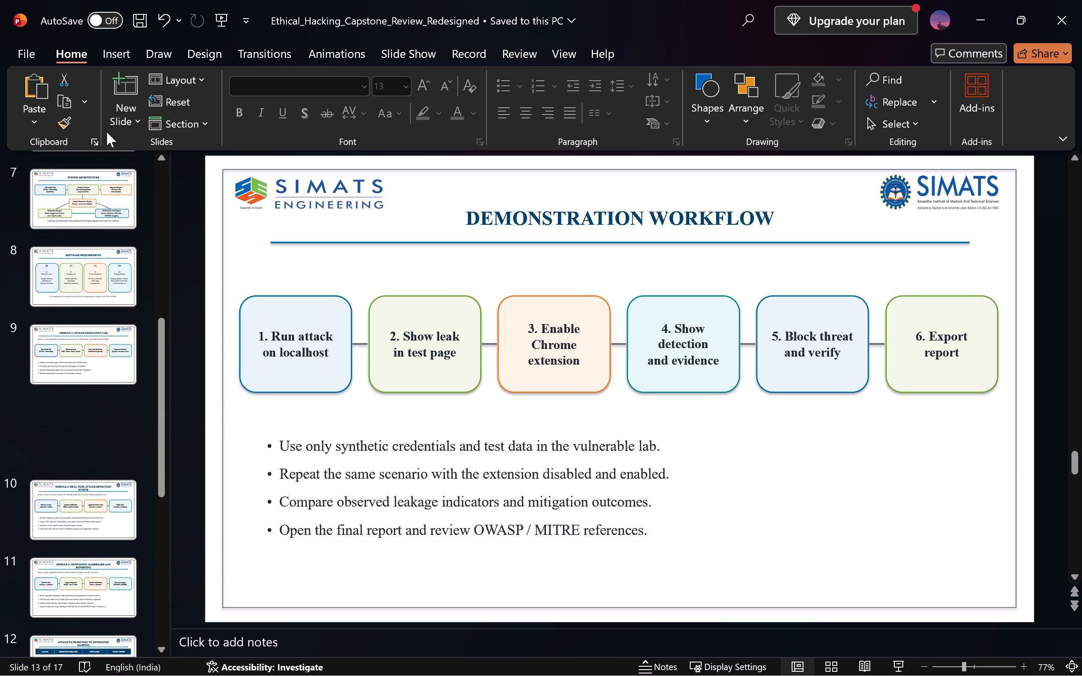
drag(107, 132, 99, 418)
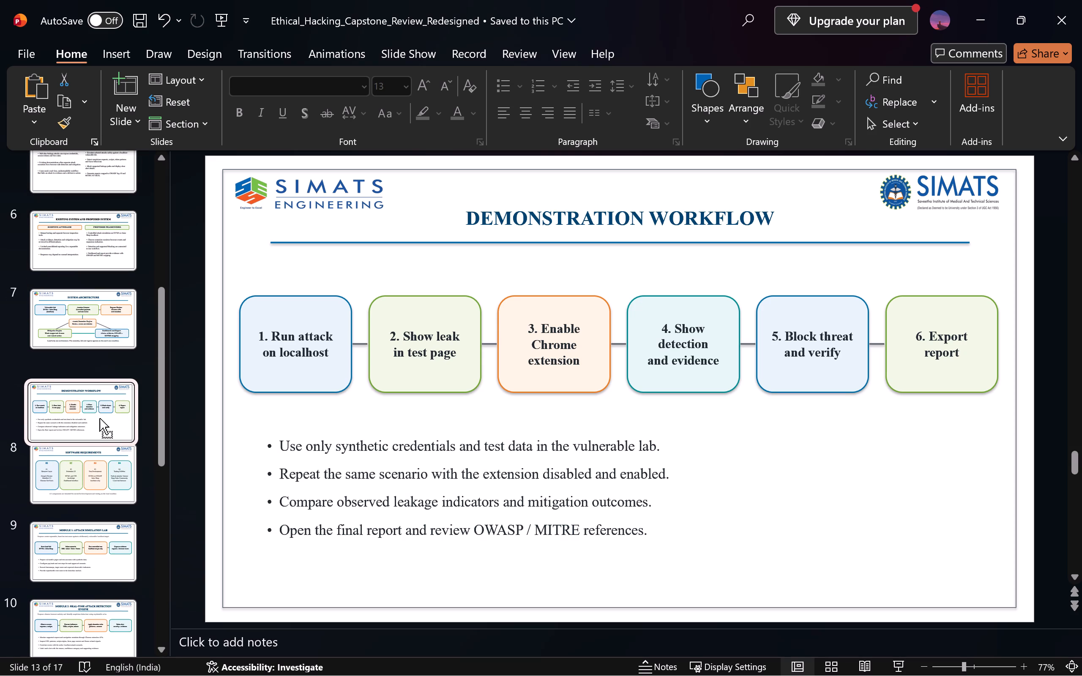
drag(99, 418, 99, 415)
click(90, 460)
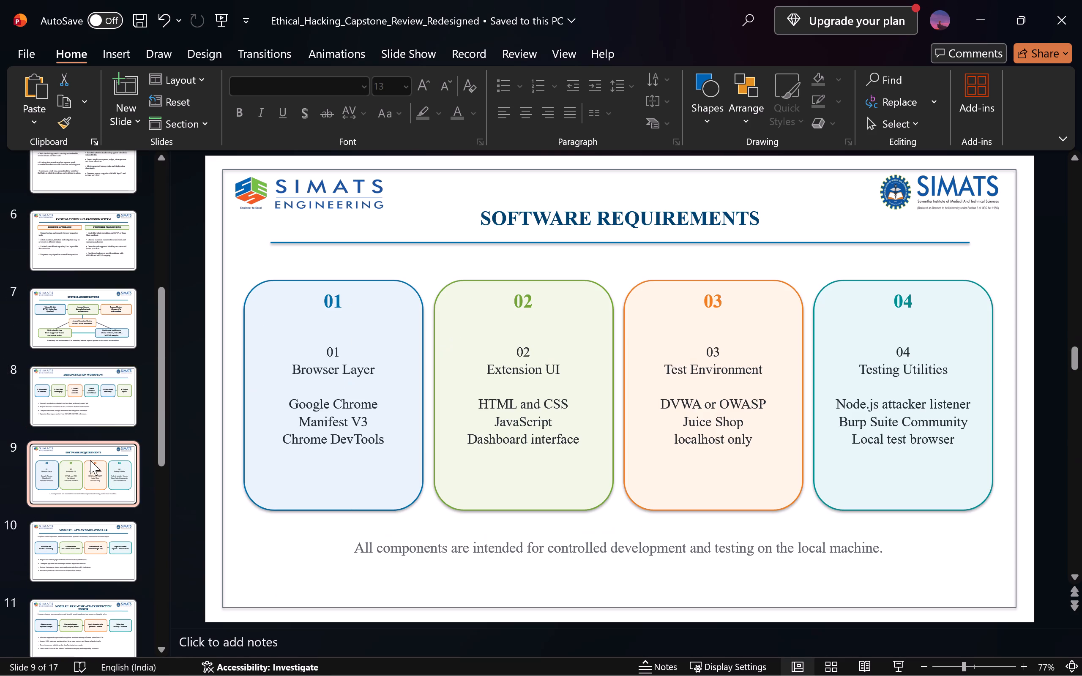
drag(89, 402, 87, 490)
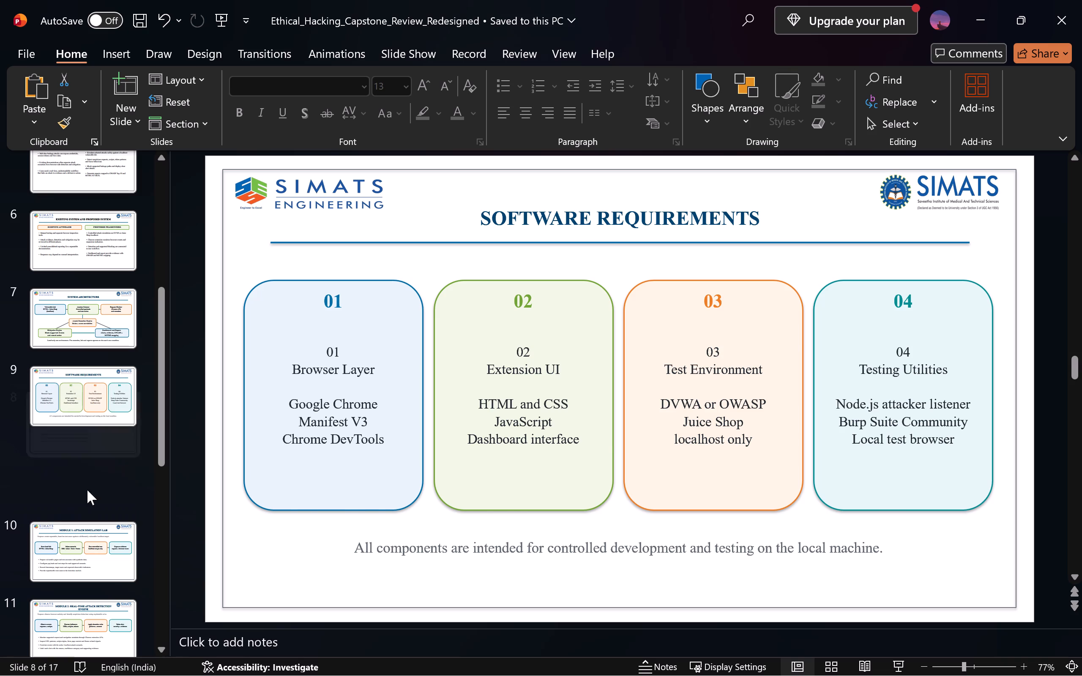
Review the remaining slides, from the attack mapping table and RESULTS AND PERFORMANCE through ETHICAL SCOPE AND SAFEGUARDS, CONCLUSION and REFERENCES.
scroll(87, 490, down, 2)
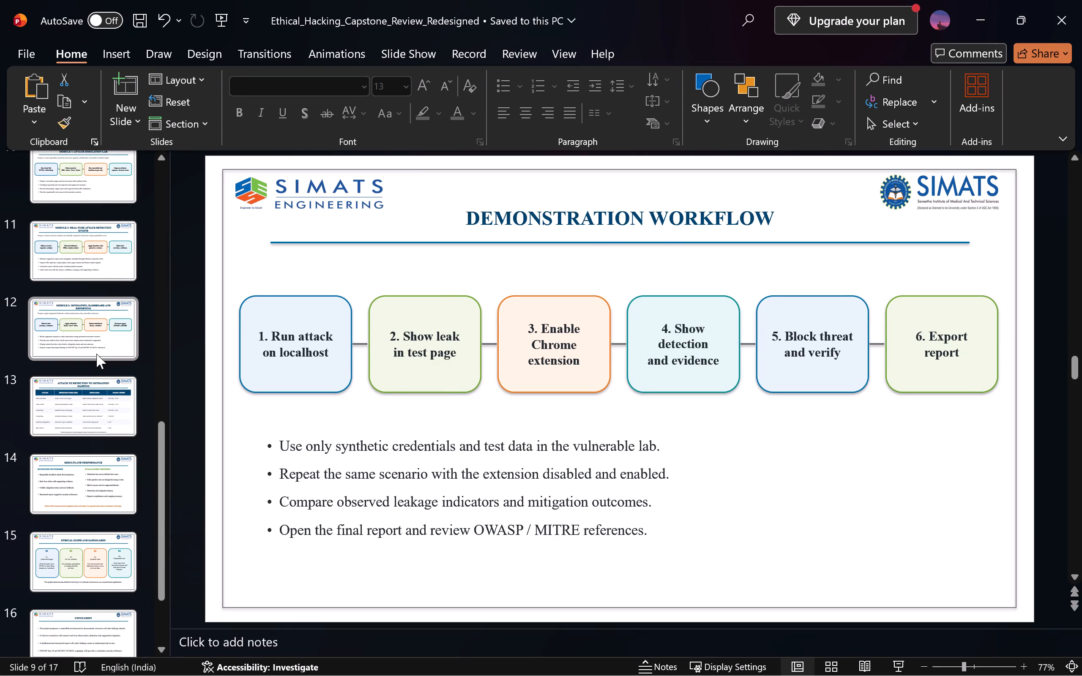
click(96, 354)
click(93, 399)
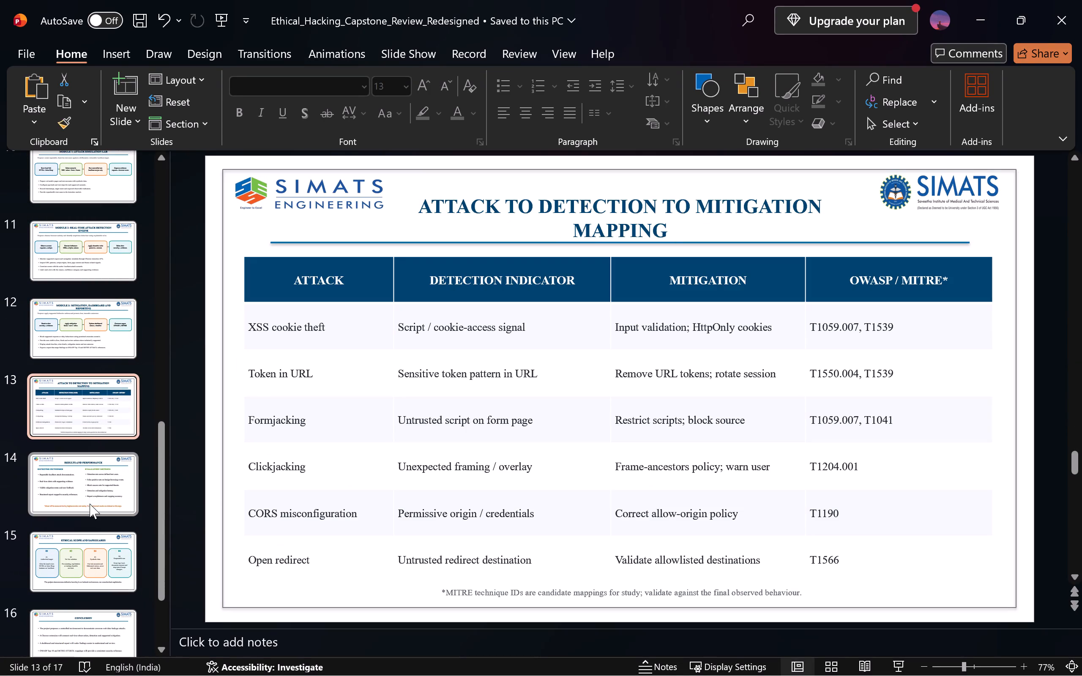
click(87, 509)
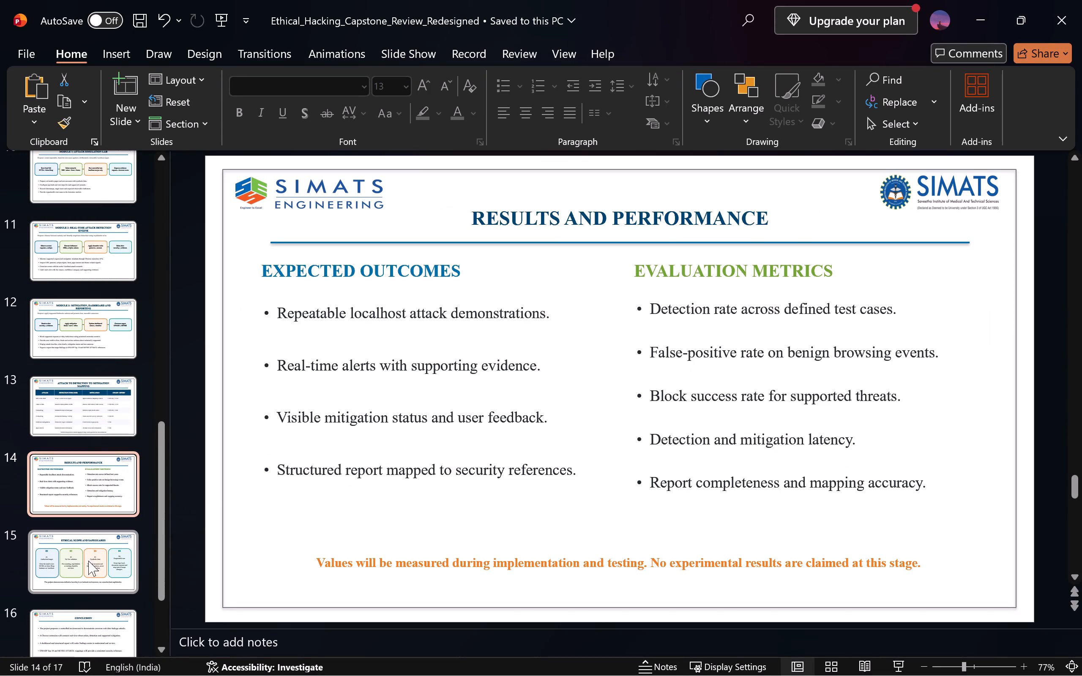
click(88, 561)
click(92, 488)
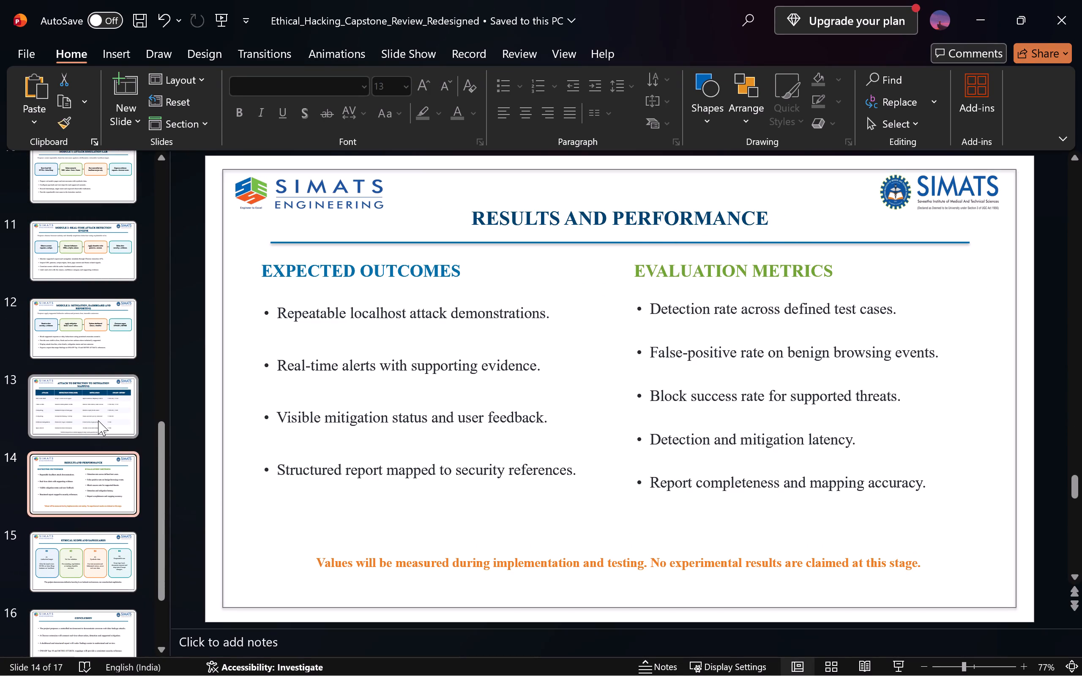
click(98, 420)
click(86, 468)
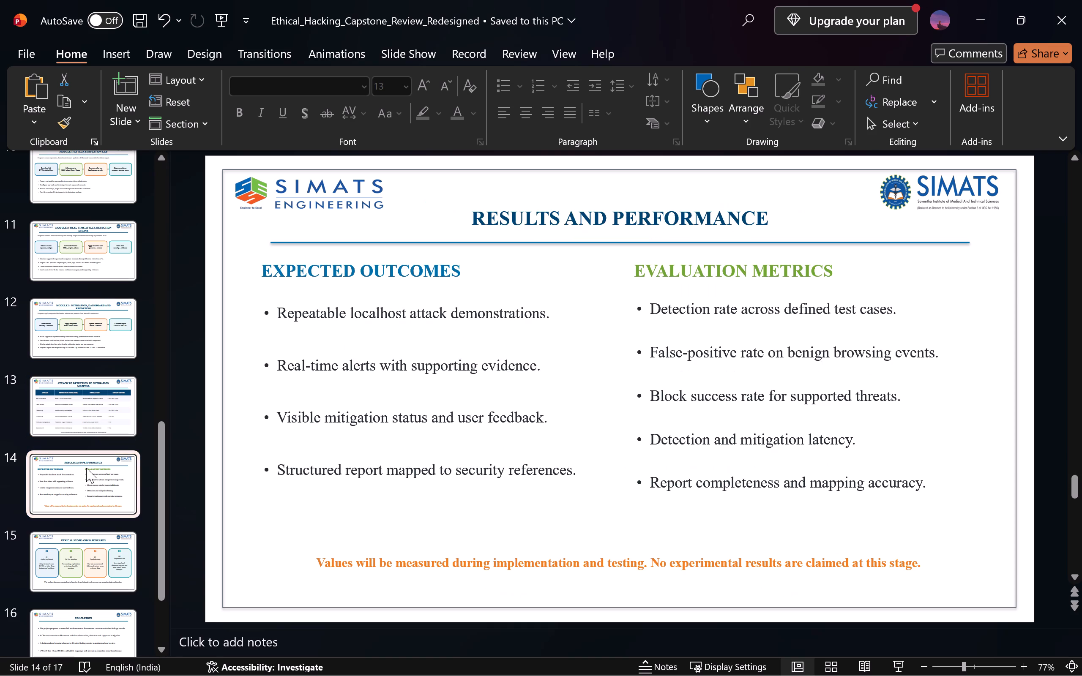
scroll(86, 468, down, 1)
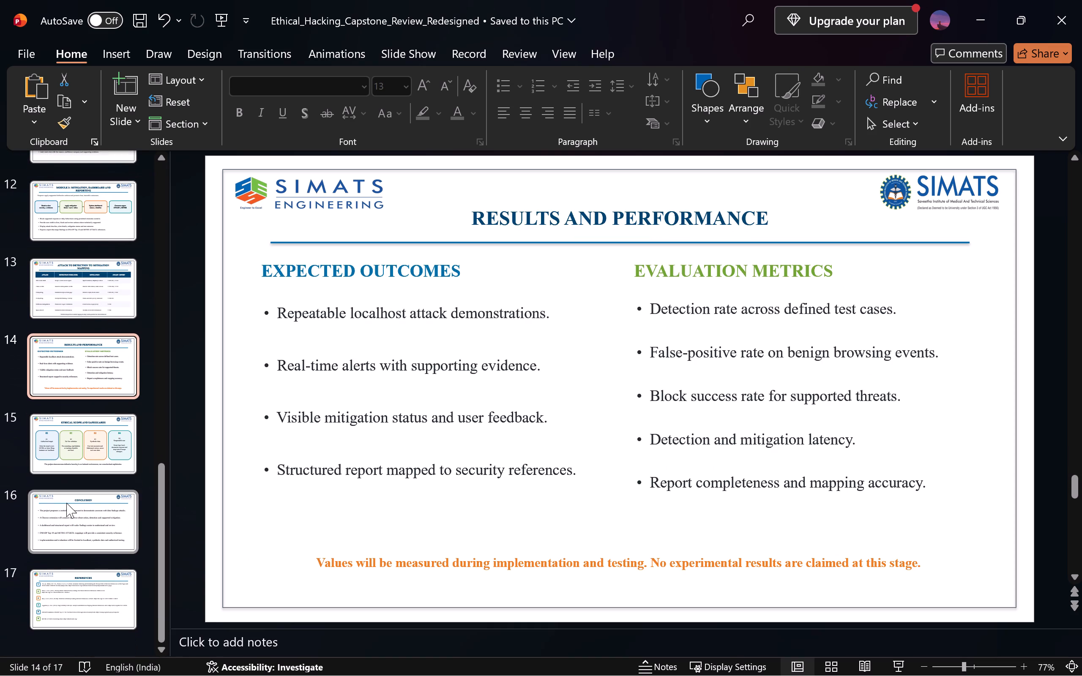
click(90, 446)
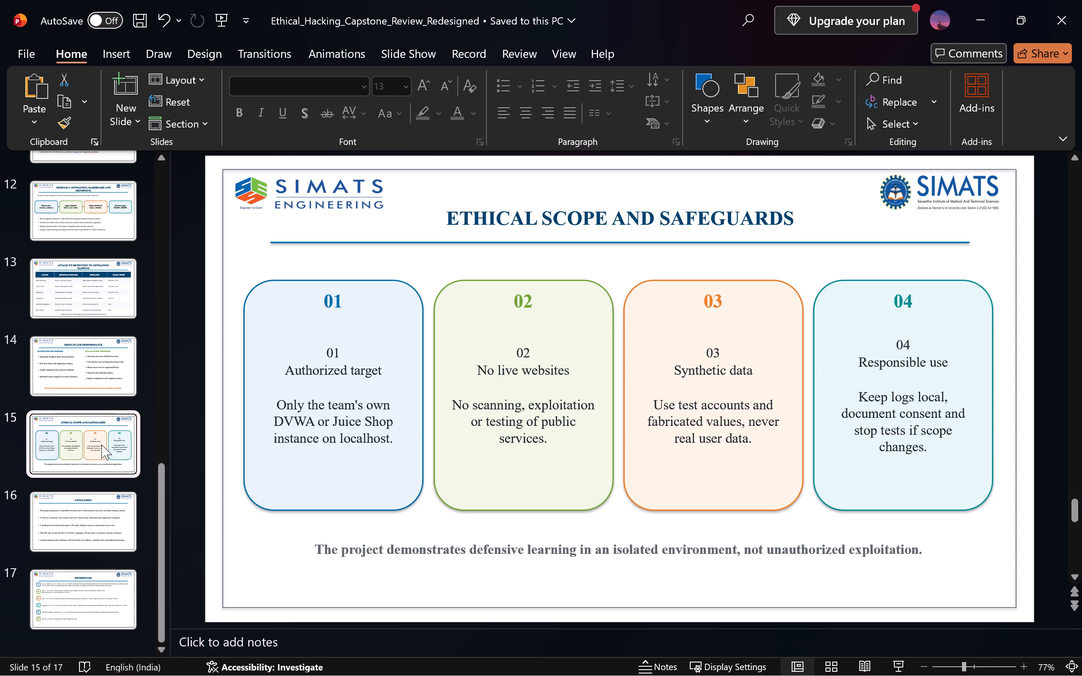
click(94, 518)
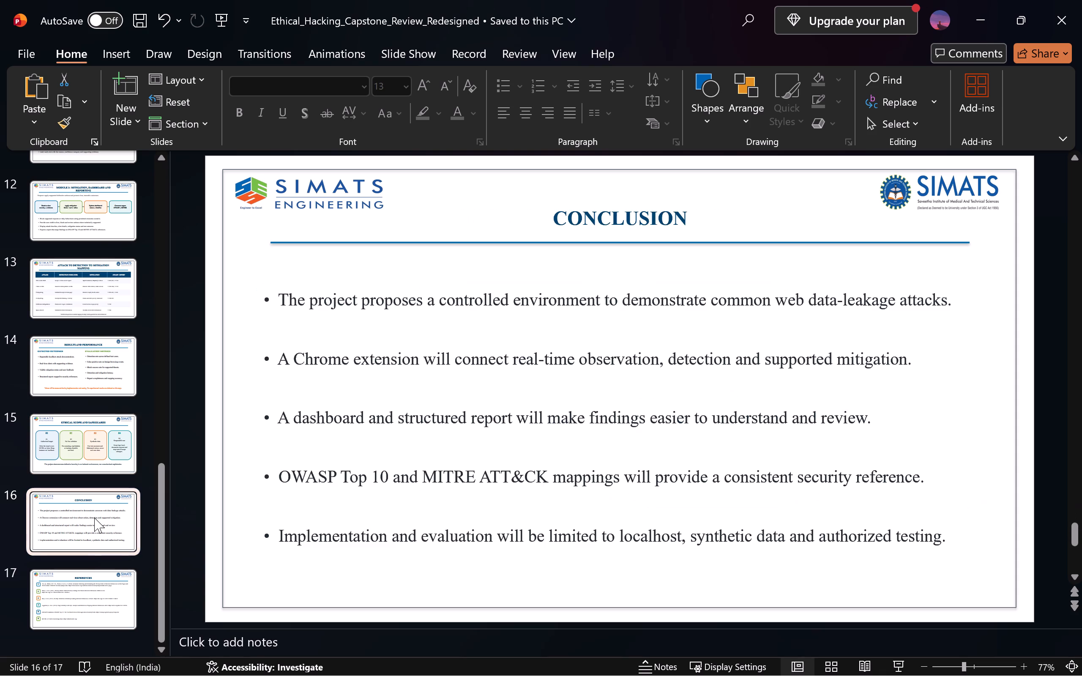
click(93, 605)
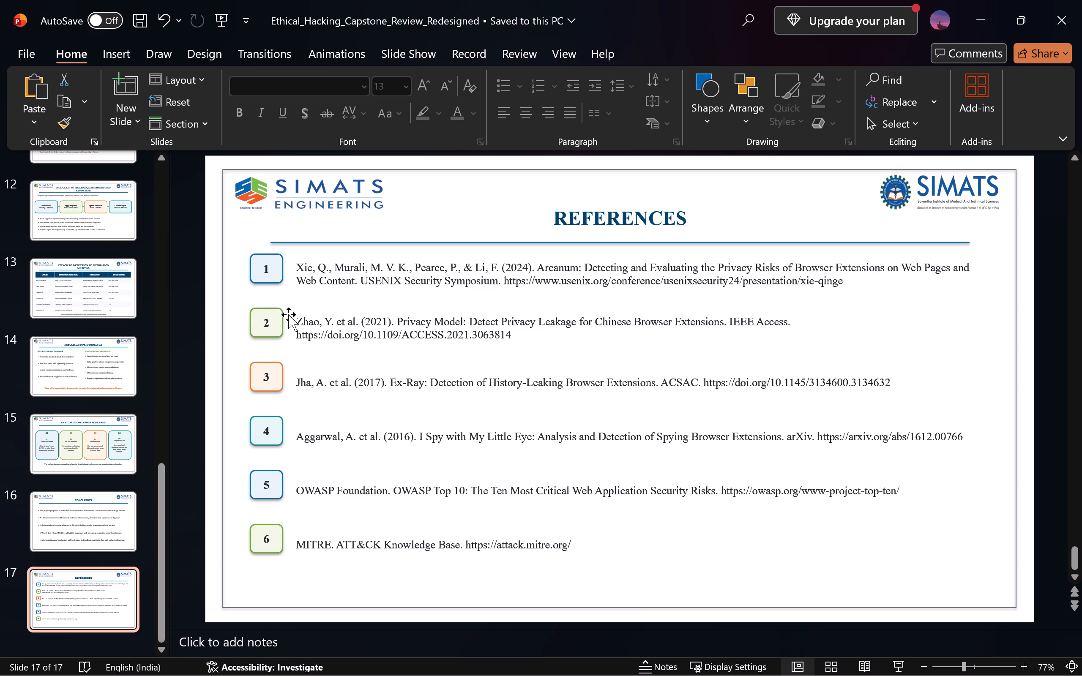
Look back through the deck from the REFERENCES slide past the module slides towards the earlier slides.
key(Up)
key(Up)
key(Up)
key(Up)
key(Up)
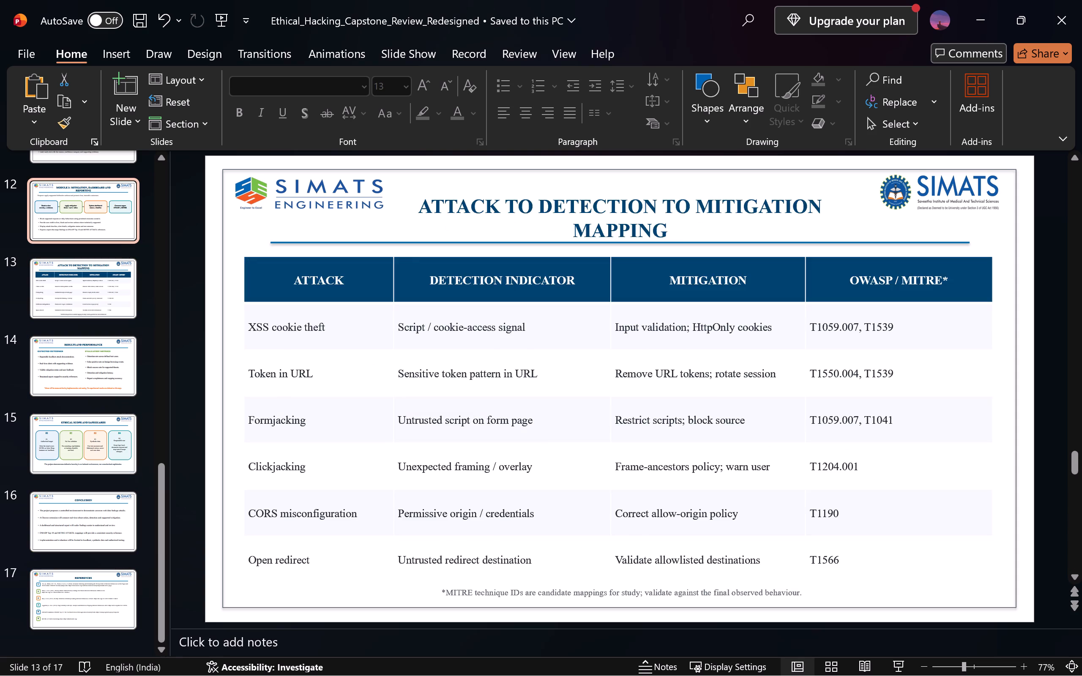
key(Down)
key(Up)
key(Up)
key(Up)
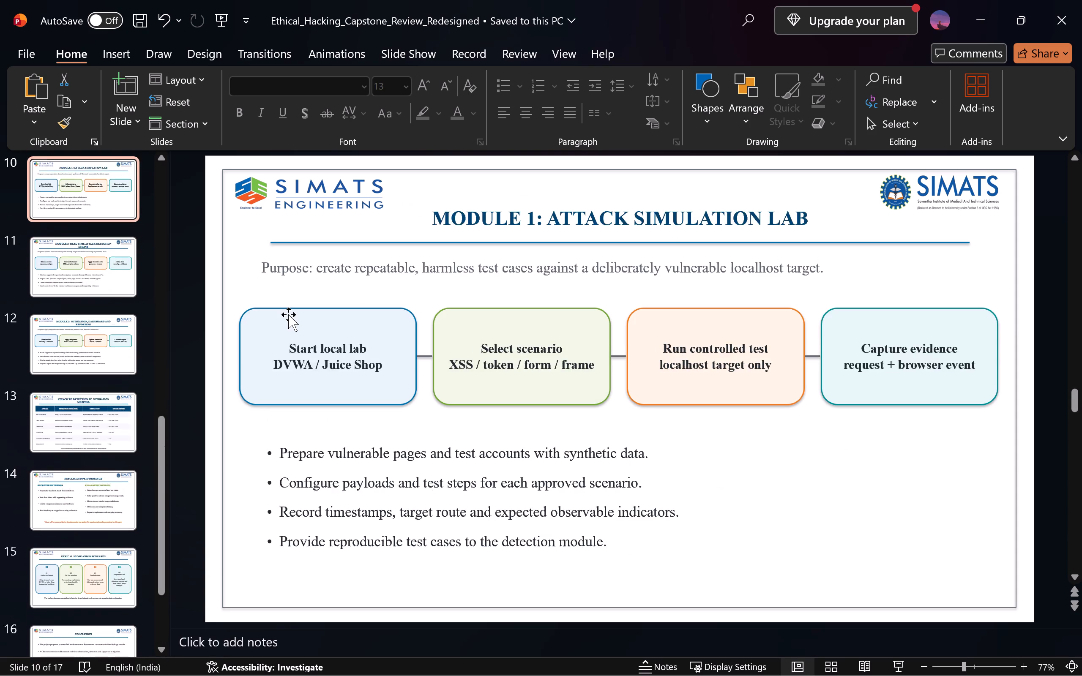
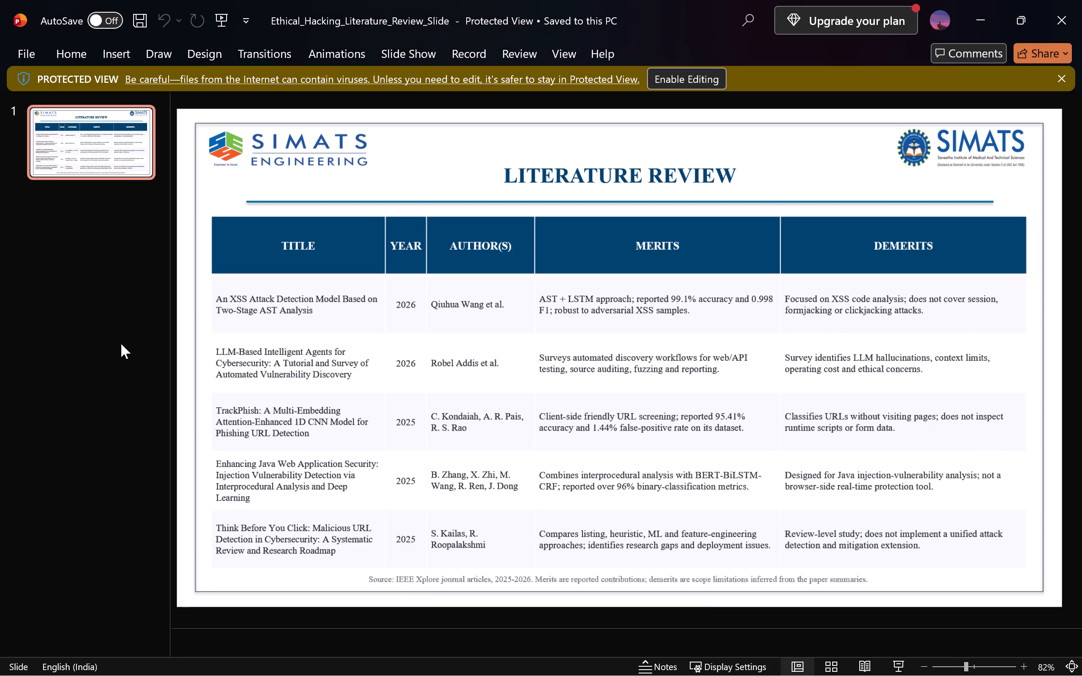
Copy the LITERATURE REVIEW slide into the redesigned capstone deck, directly after the SOFTWARE REQUIREMENTS slide.
right_click(93, 155)
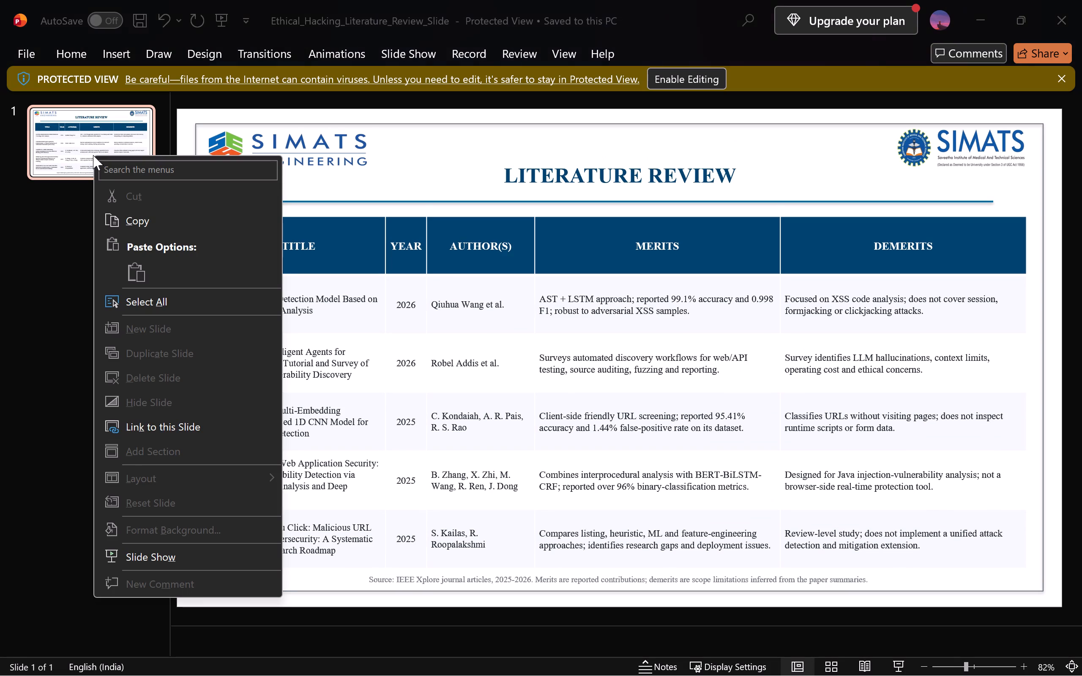
click(129, 219)
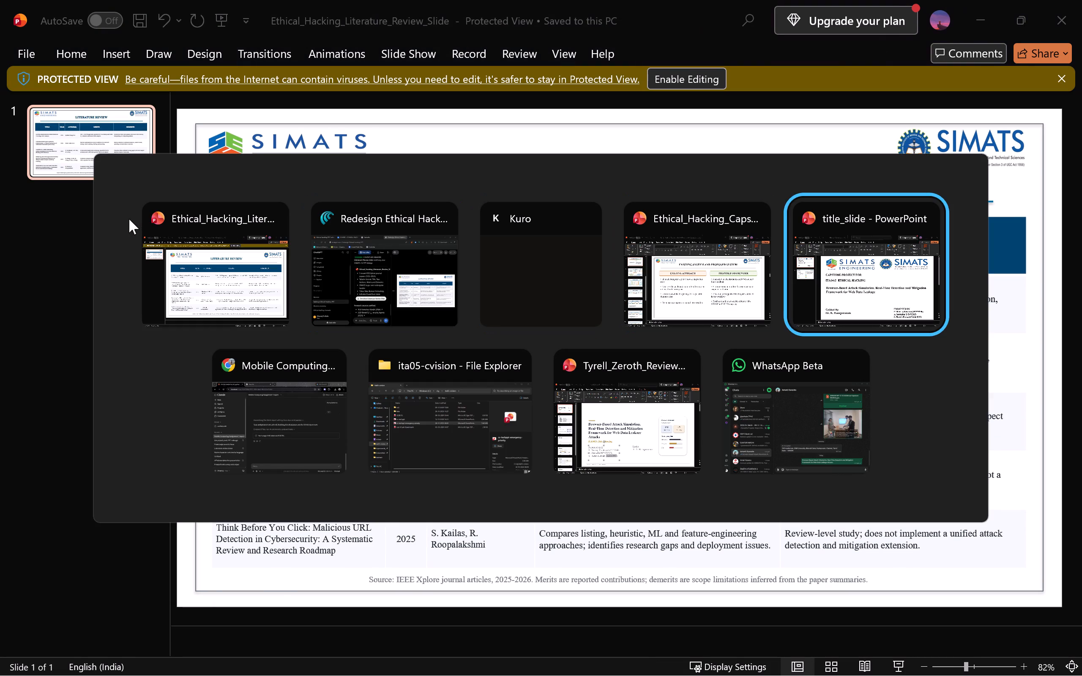
scroll(90, 365, up, 12)
scroll(90, 365, down, 2)
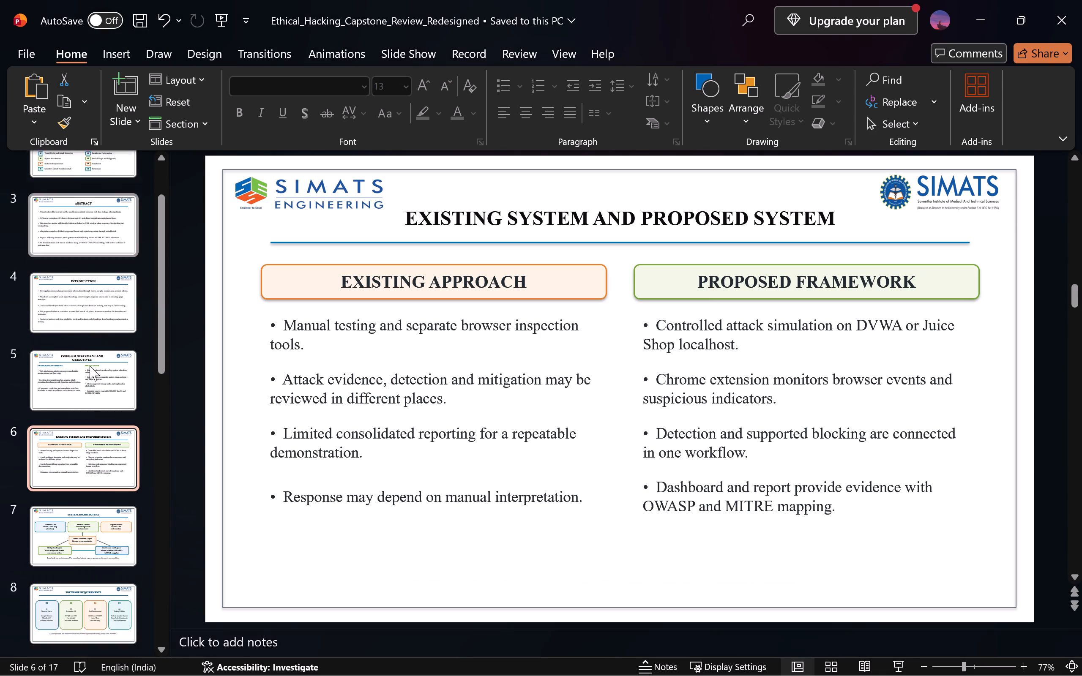
scroll(90, 365, down, 2)
scroll(90, 365, up, 2)
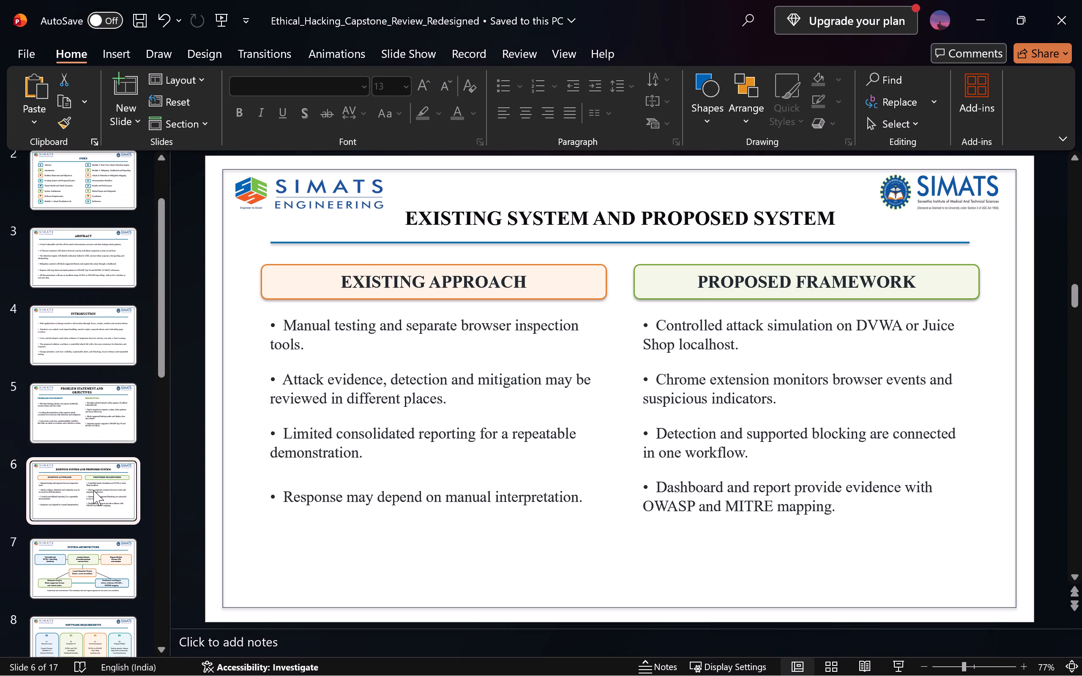
click(92, 502)
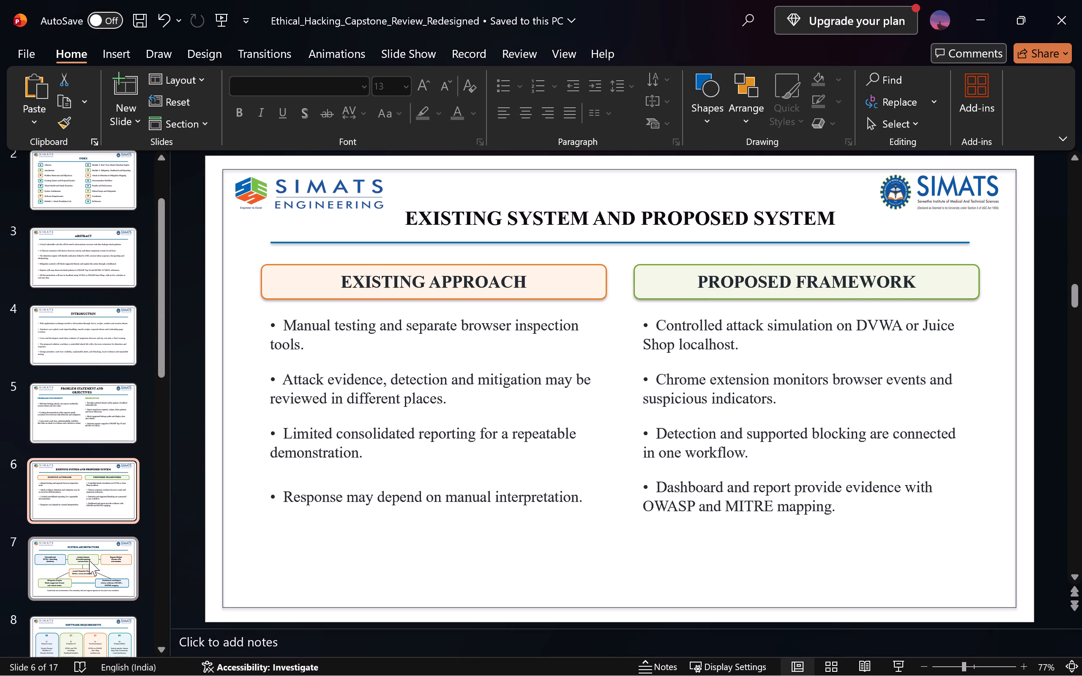
click(89, 560)
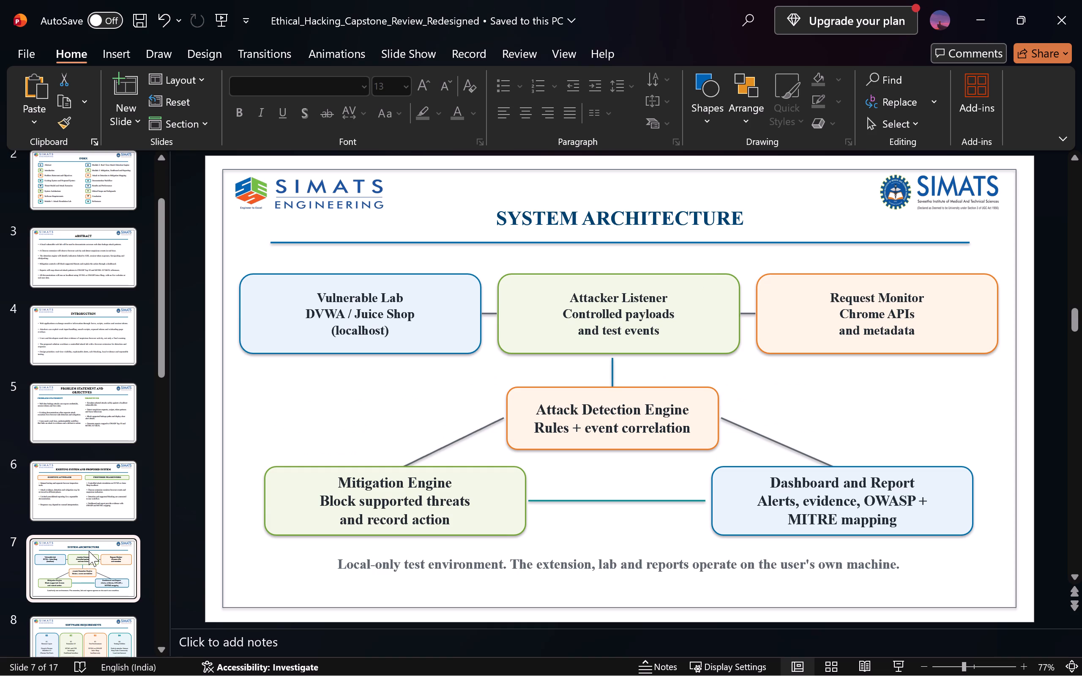
scroll(89, 551, down, 1)
click(89, 551)
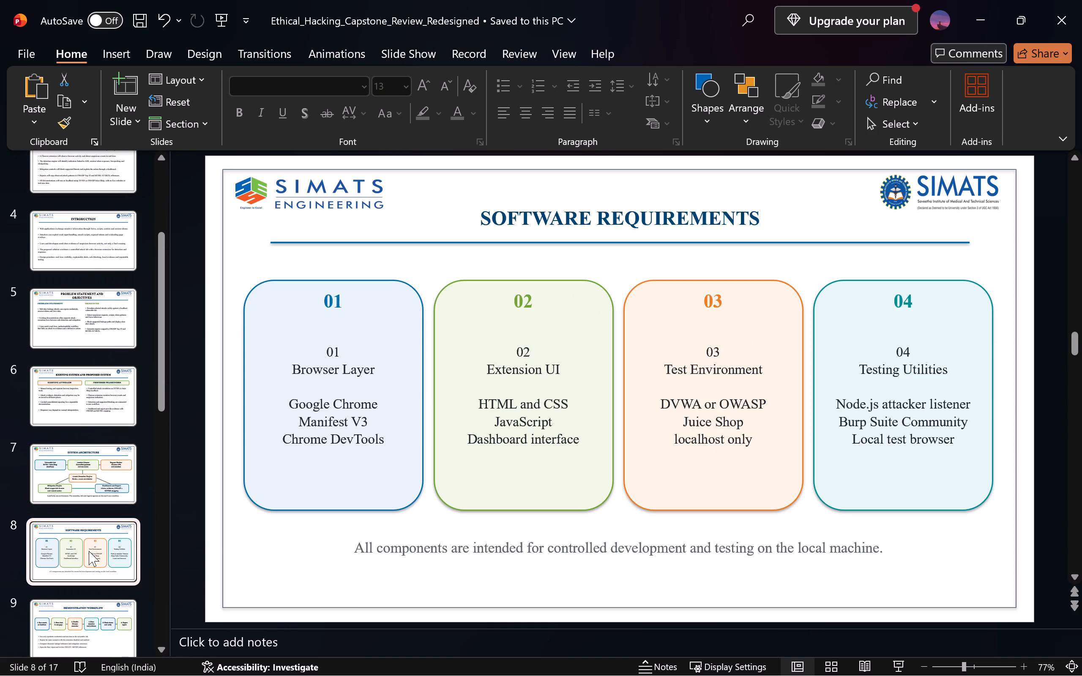
scroll(89, 551, down, 1)
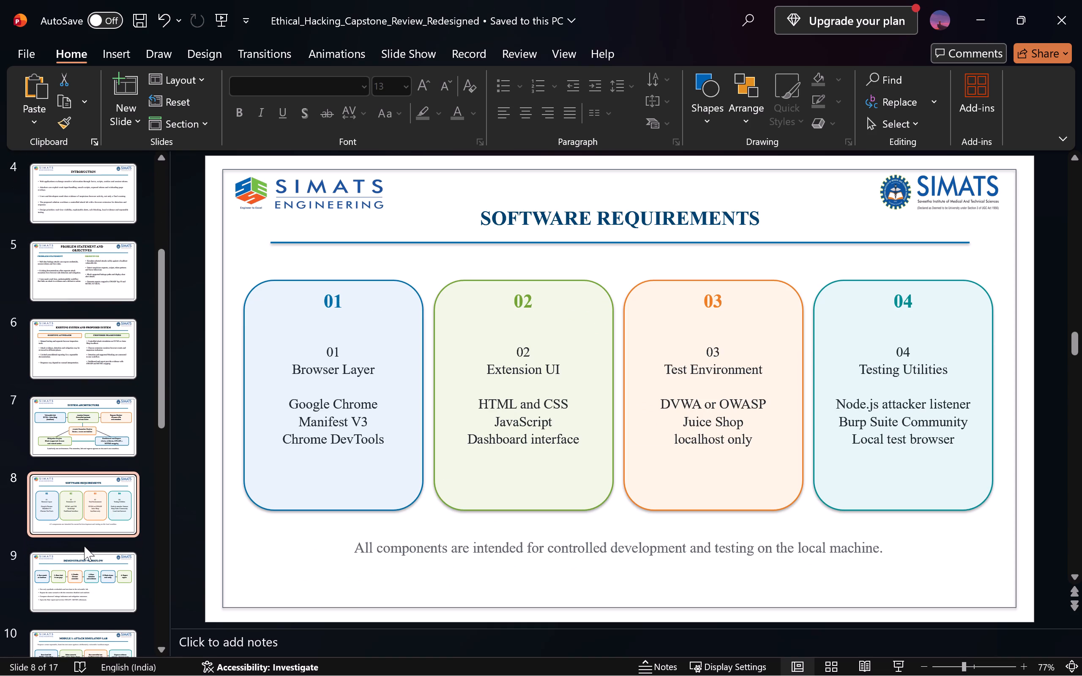
right_click(84, 546)
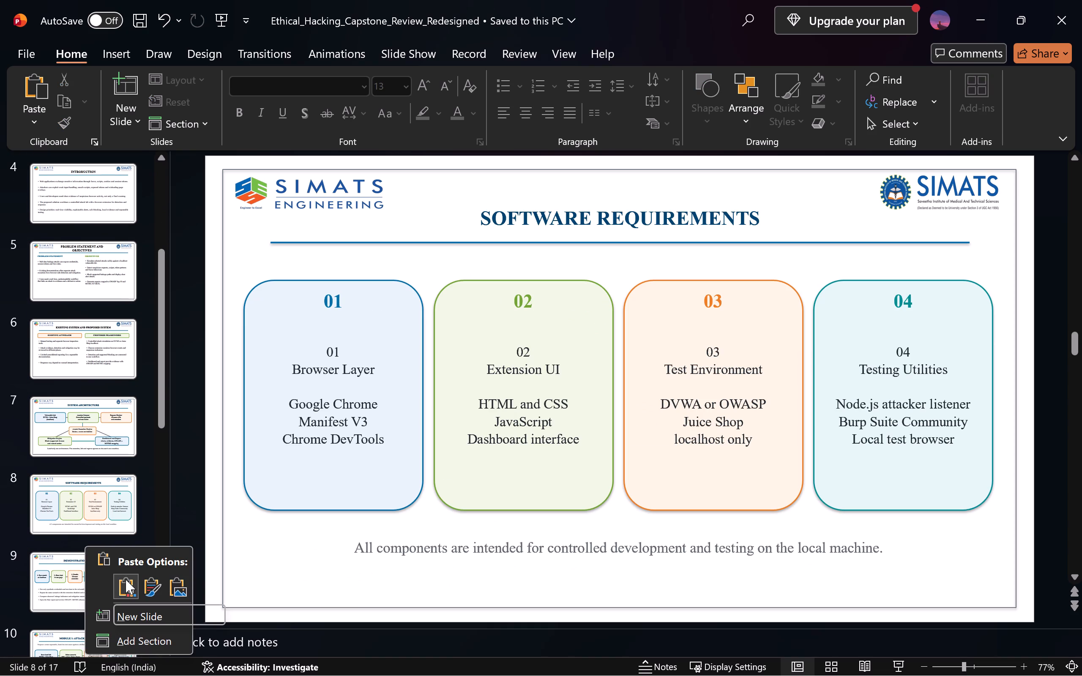
click(134, 583)
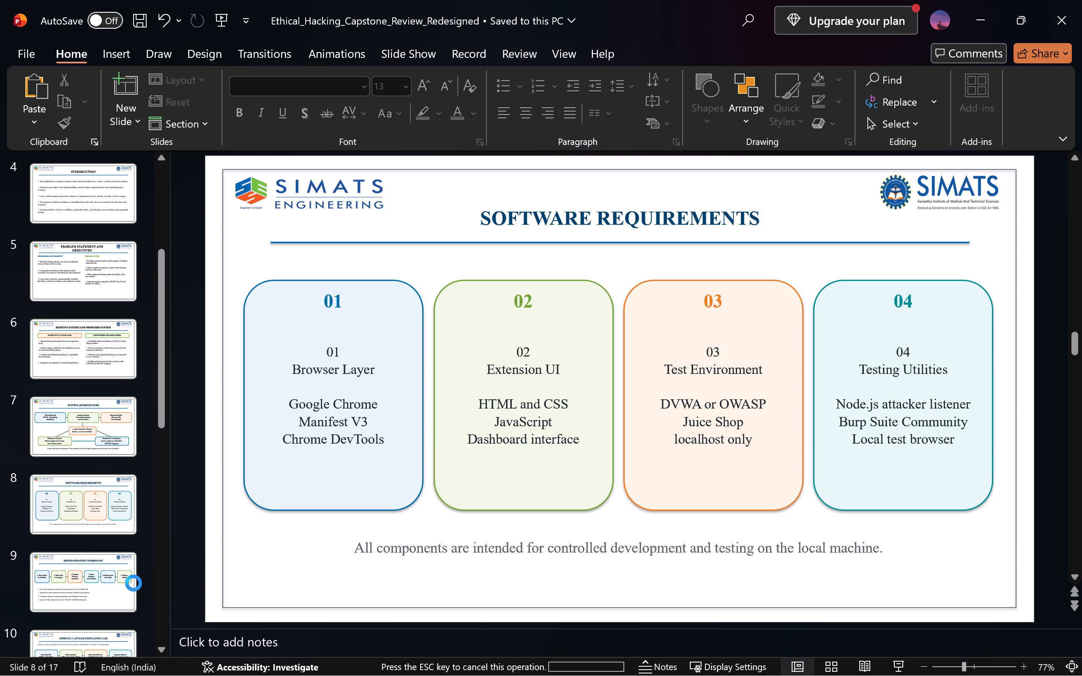
scroll(79, 583, down, 1)
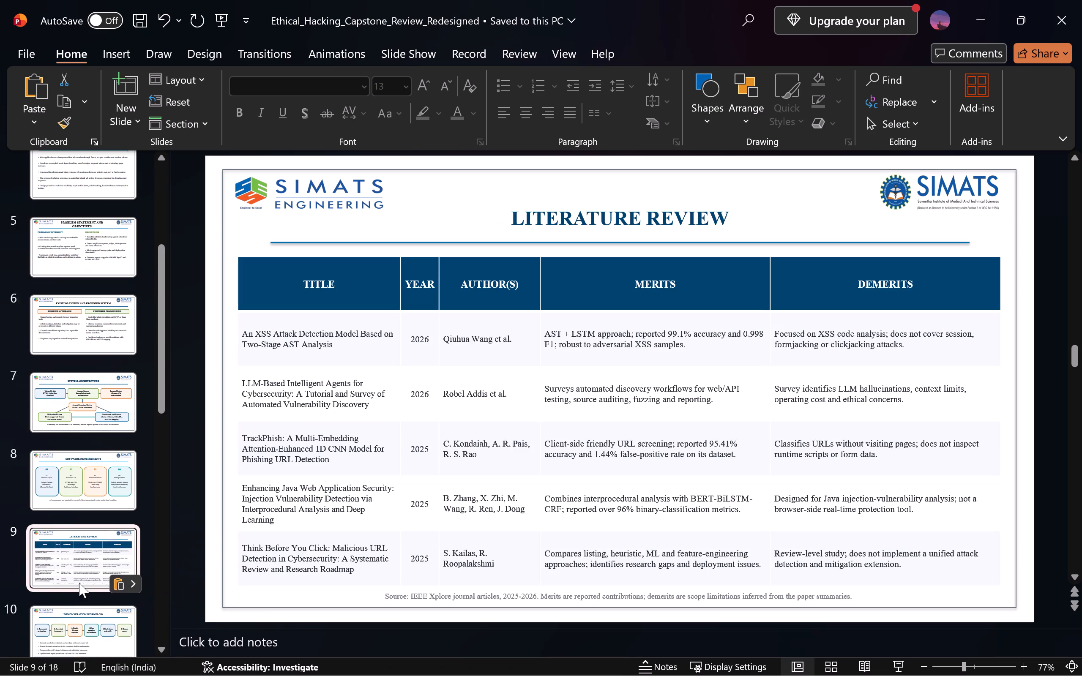
scroll(79, 583, down, 1)
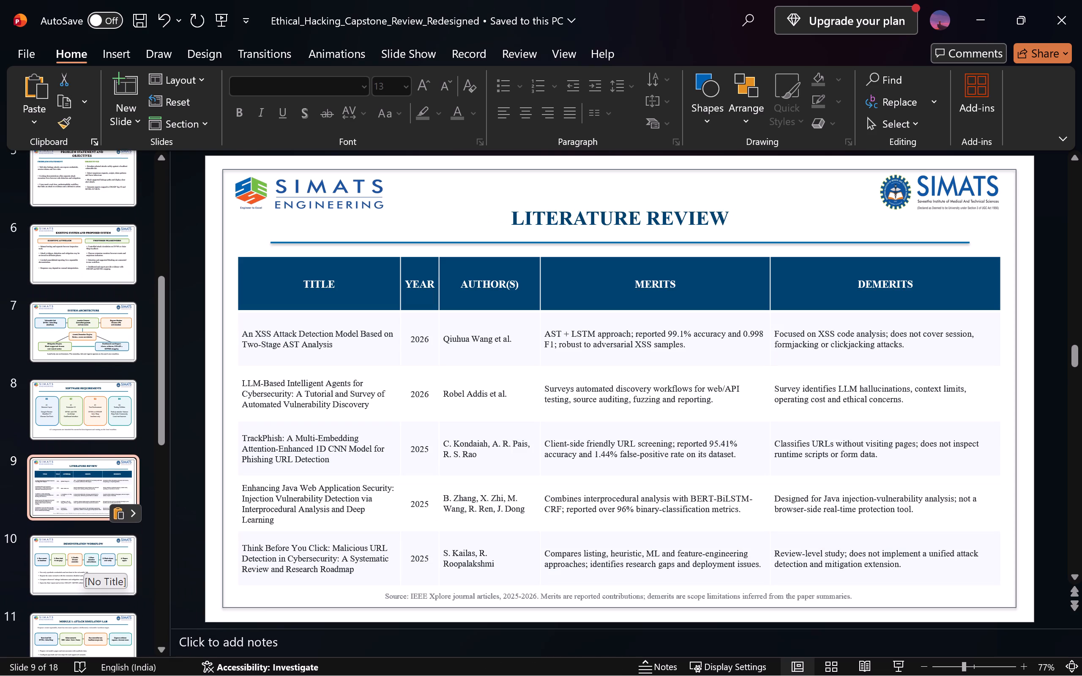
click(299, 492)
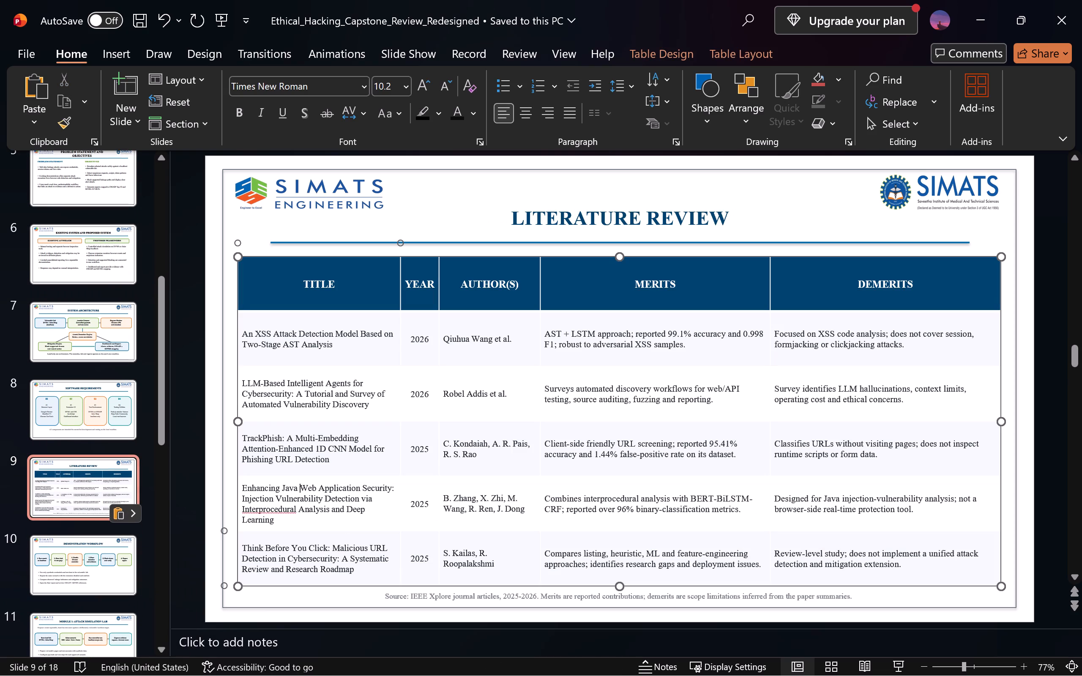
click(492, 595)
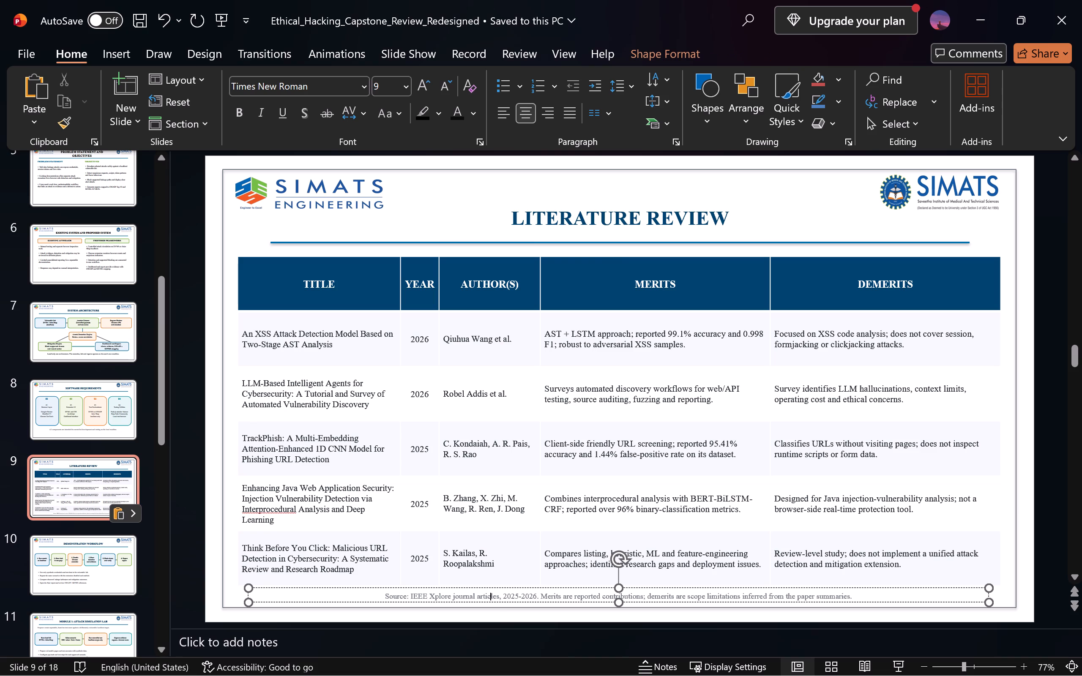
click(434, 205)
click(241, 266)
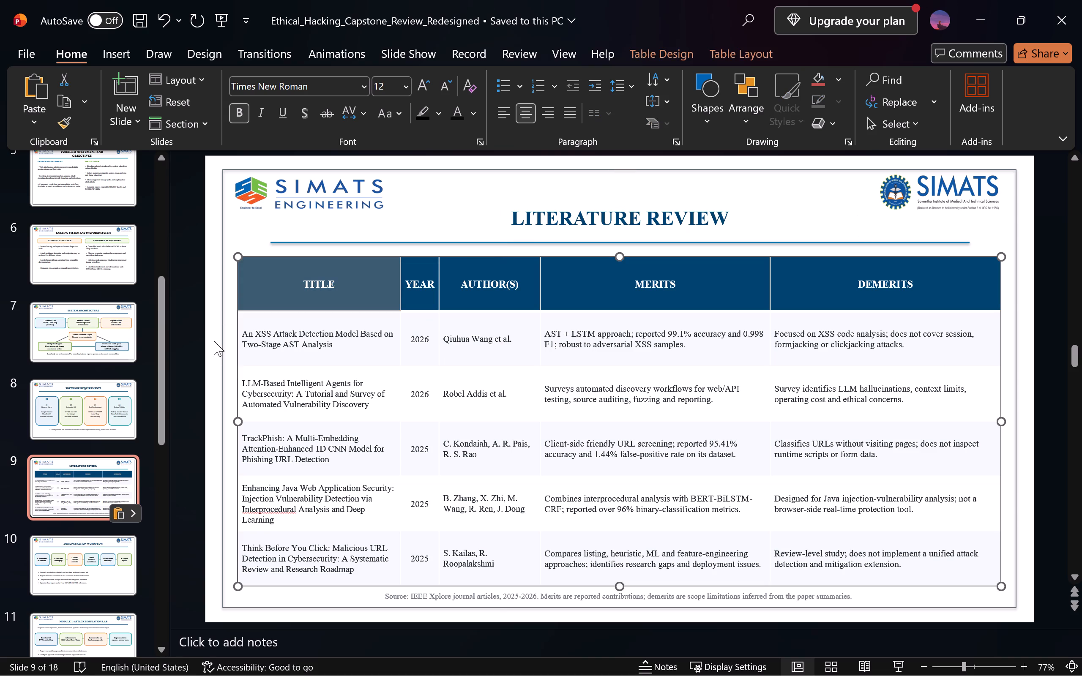
Recolour the LITERATURE REVIEW slide title black and set its font size to 26.
triple_click(555, 220)
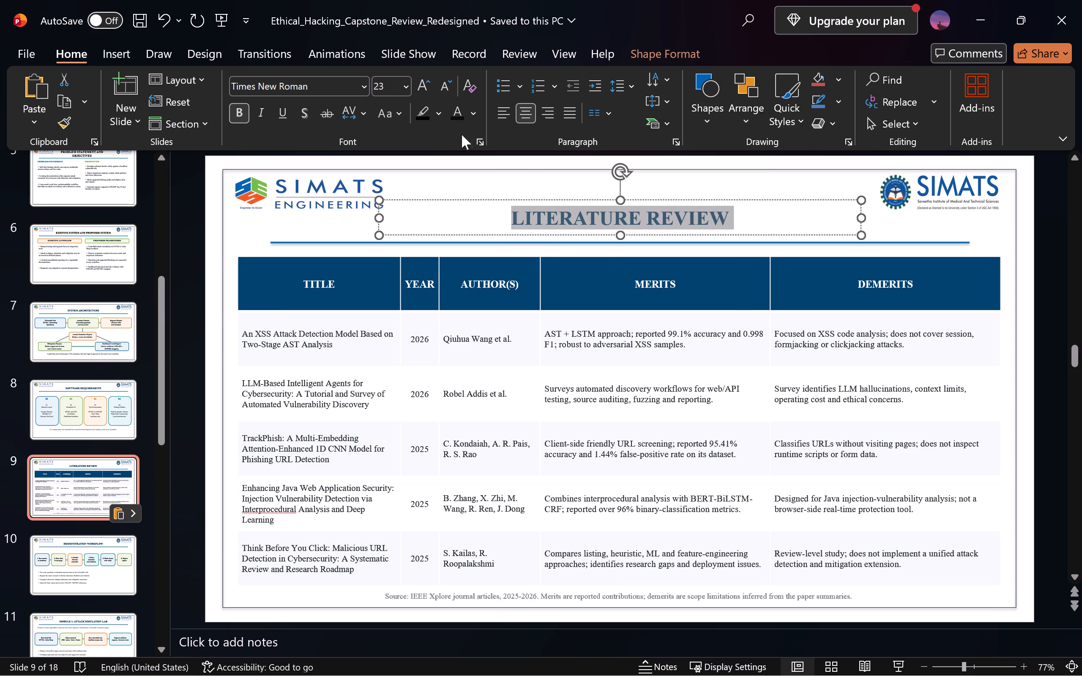
click(454, 115)
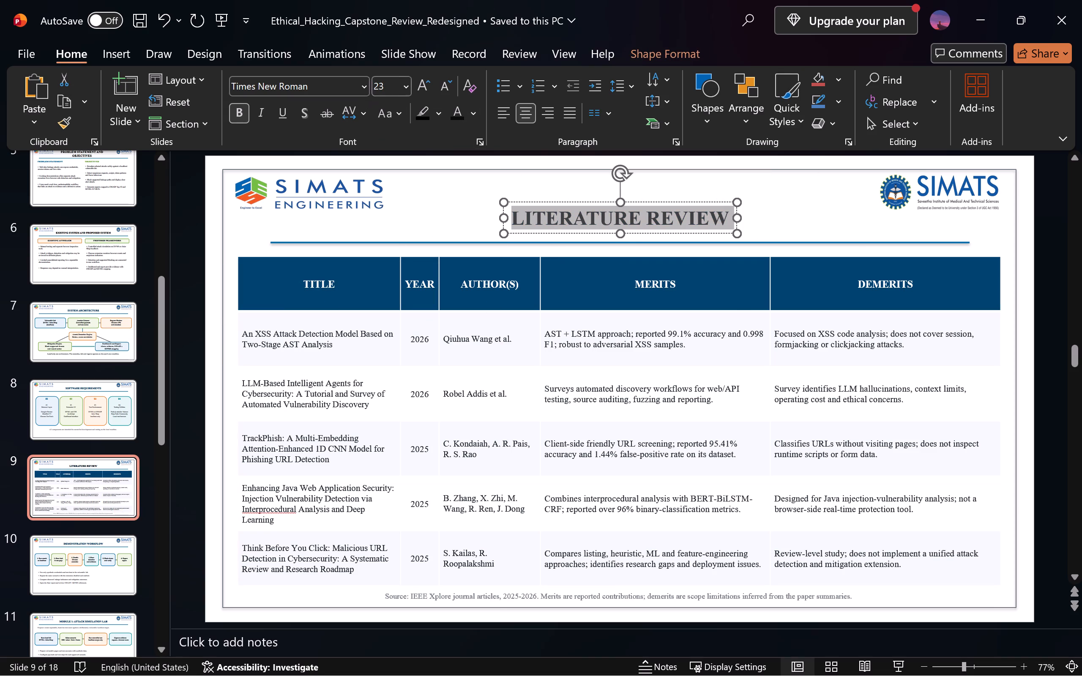
click(379, 87)
text(26)
key(Return)
click(440, 229)
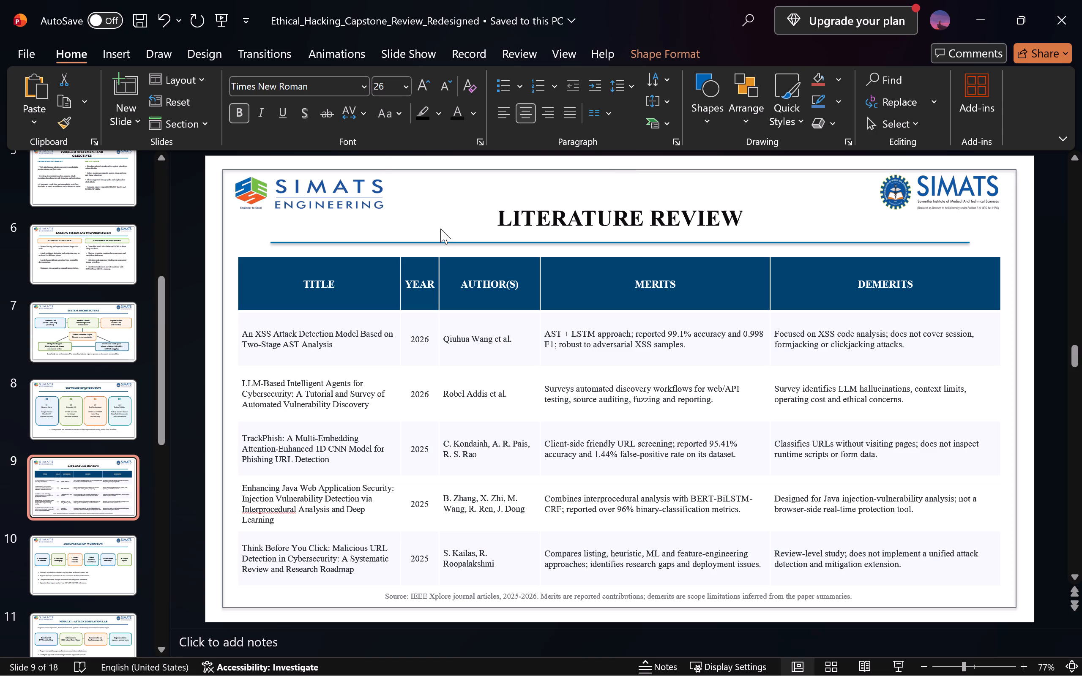
Recolour the title of the DEMONSTRATION WORKFLOW slide black.
click(96, 575)
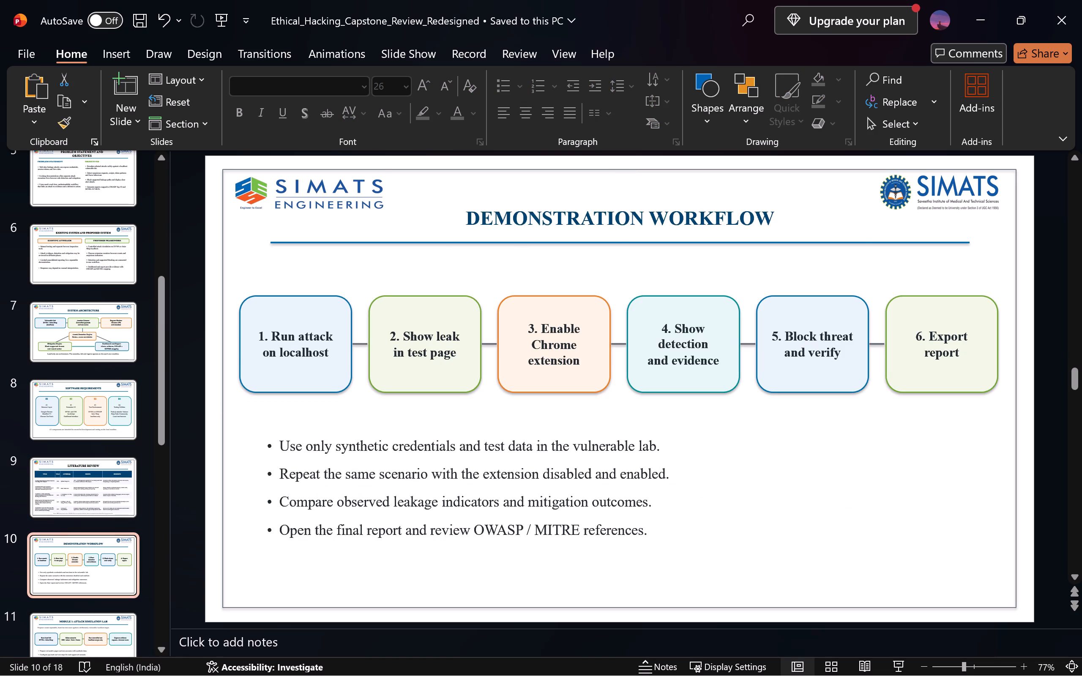
triple_click(522, 226)
click(463, 111)
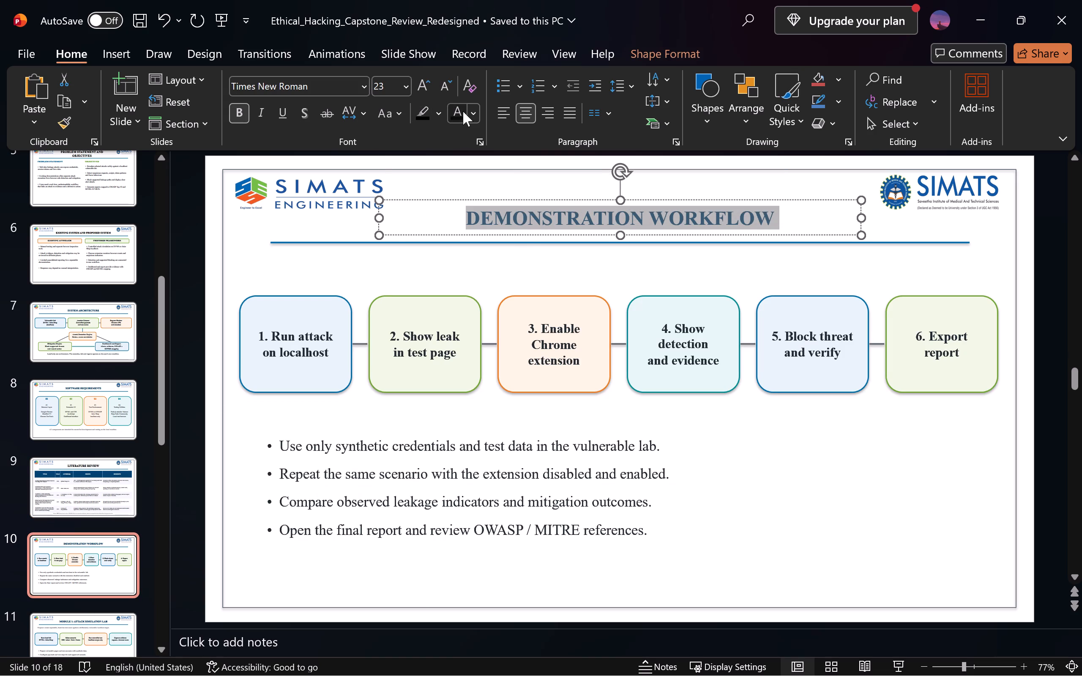
Recolour the title of the SYSTEM ARCHITECTURE slide black.
click(82, 346)
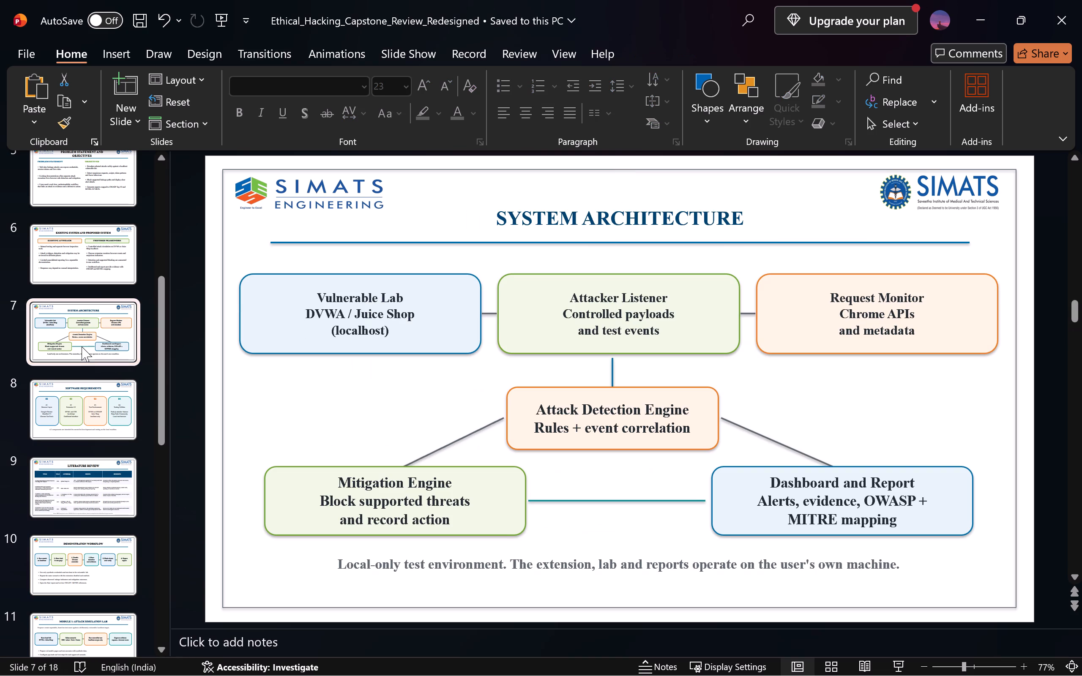
triple_click(618, 221)
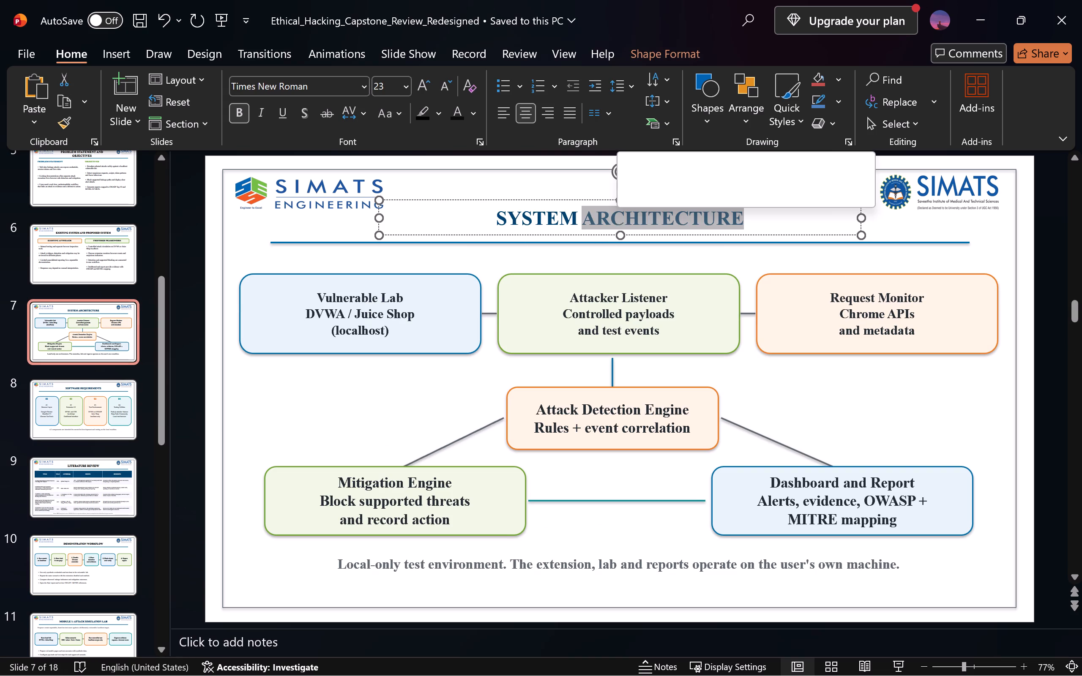
click(461, 112)
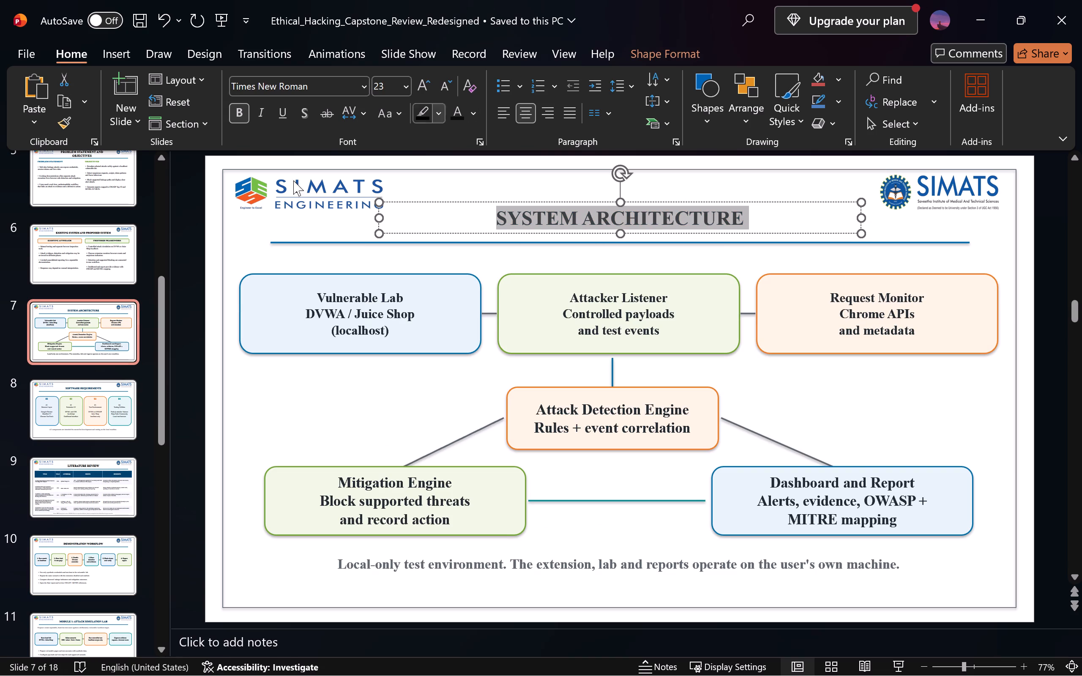
Recolour the title of the SOFTWARE REQUIREMENTS slide black.
click(103, 190)
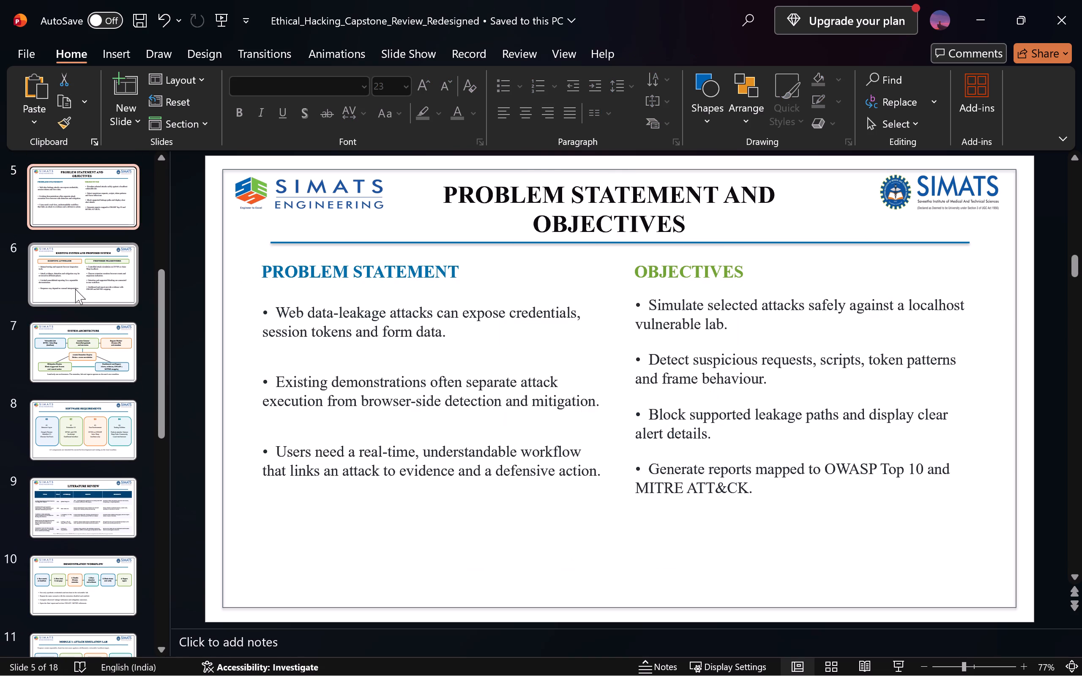
key(Down)
key(Down)
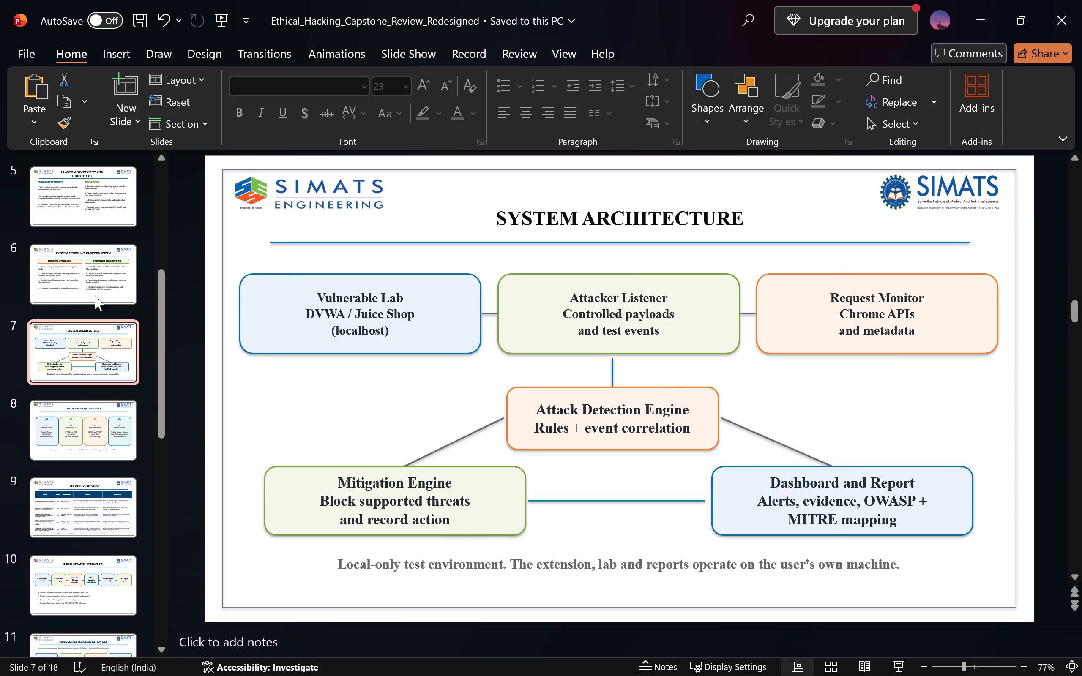
key(Down)
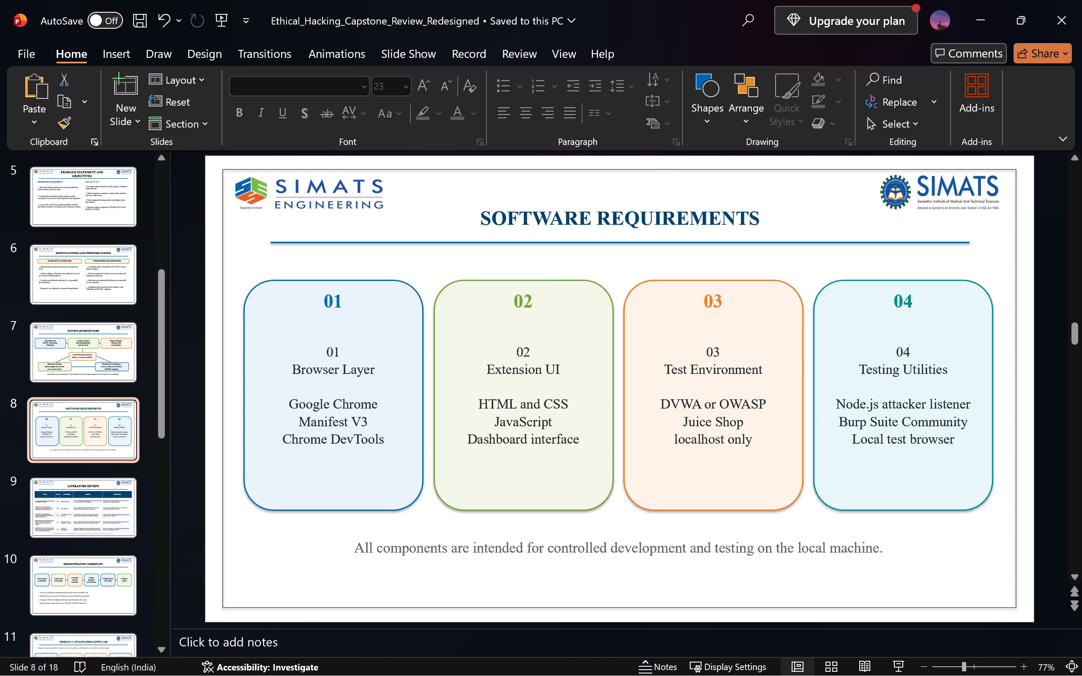
triple_click(555, 215)
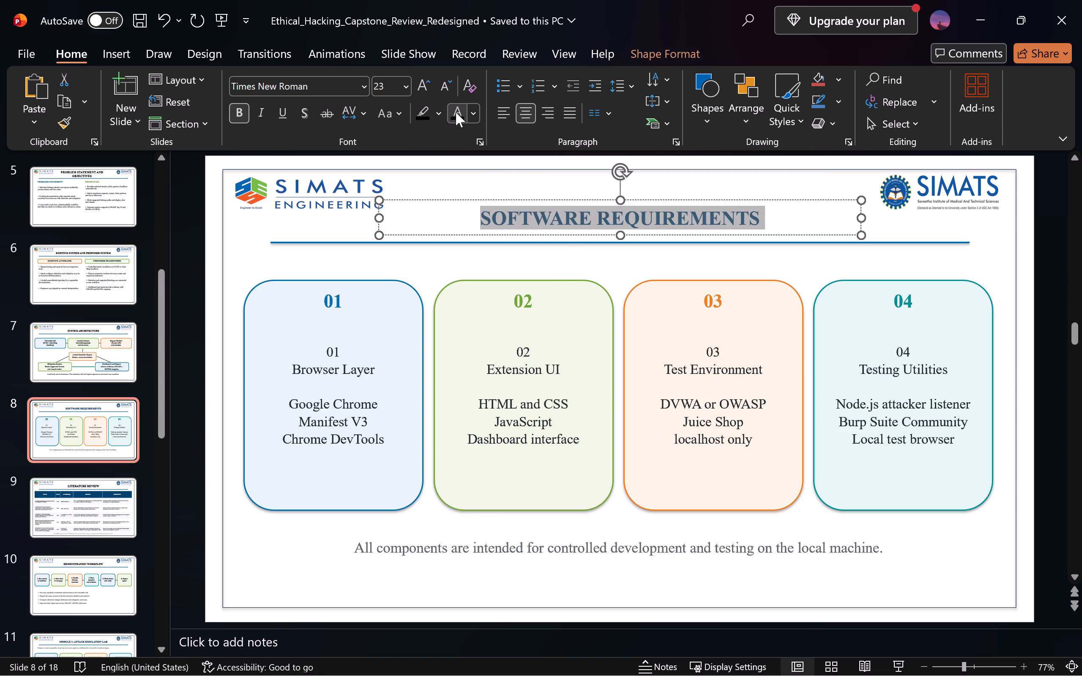
click(456, 112)
key(Down)
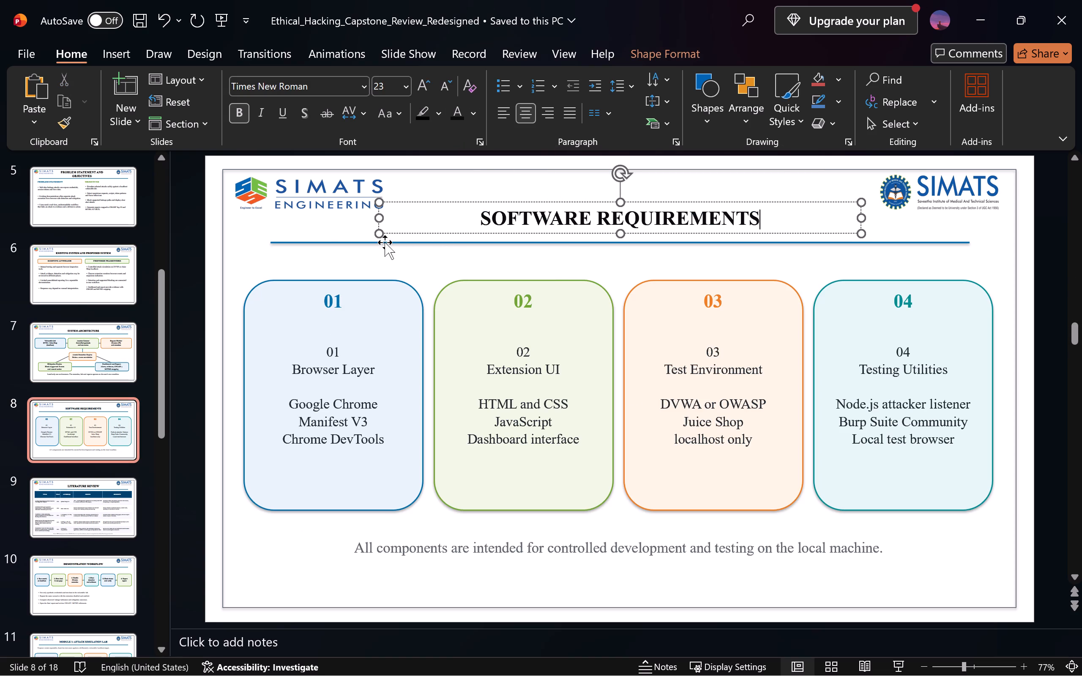
Recolour the title of the ATTACK TO DETECTION TO MITIGATION MAPPING slide black.
click(109, 507)
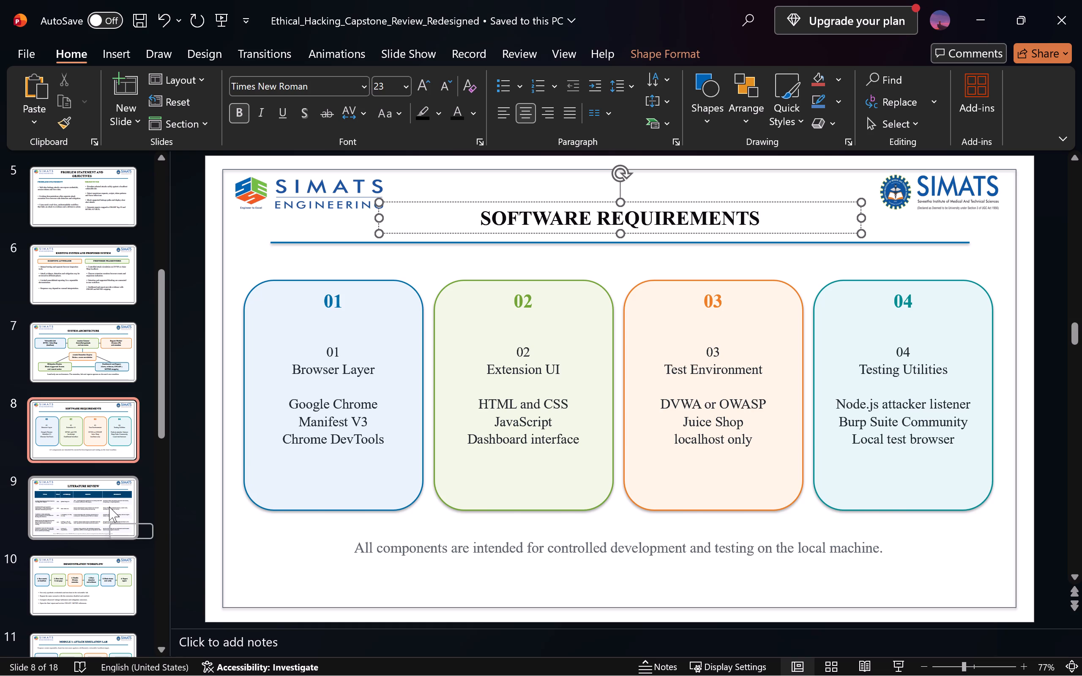
click(109, 507)
key(Down)
key(Down)
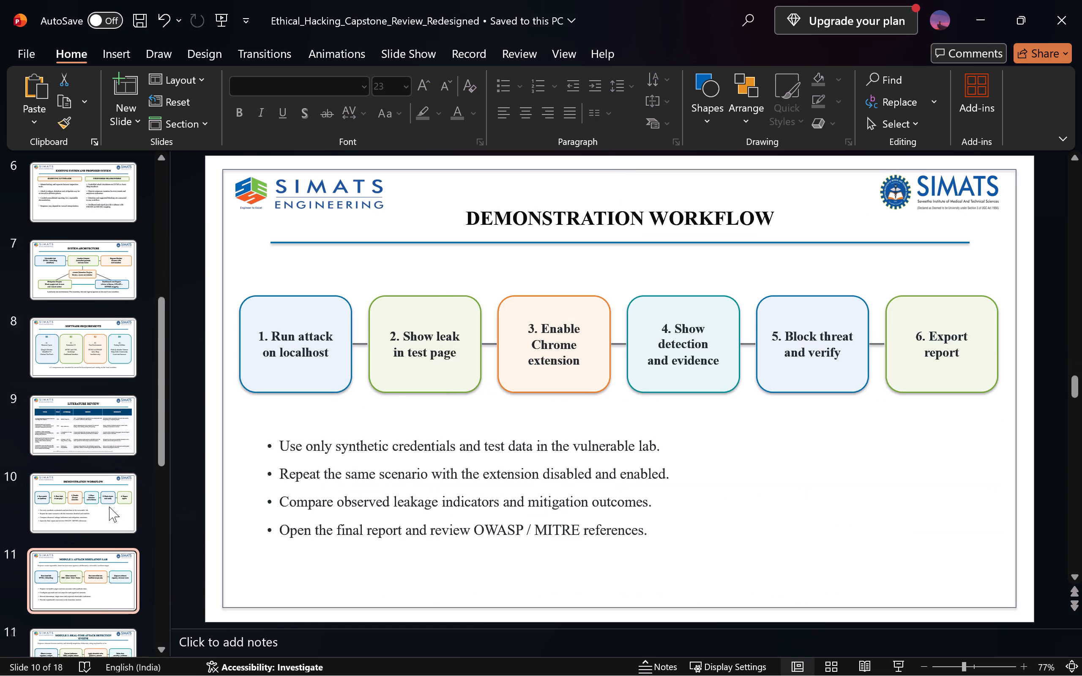
key(Down)
key(Down)
key(Down)
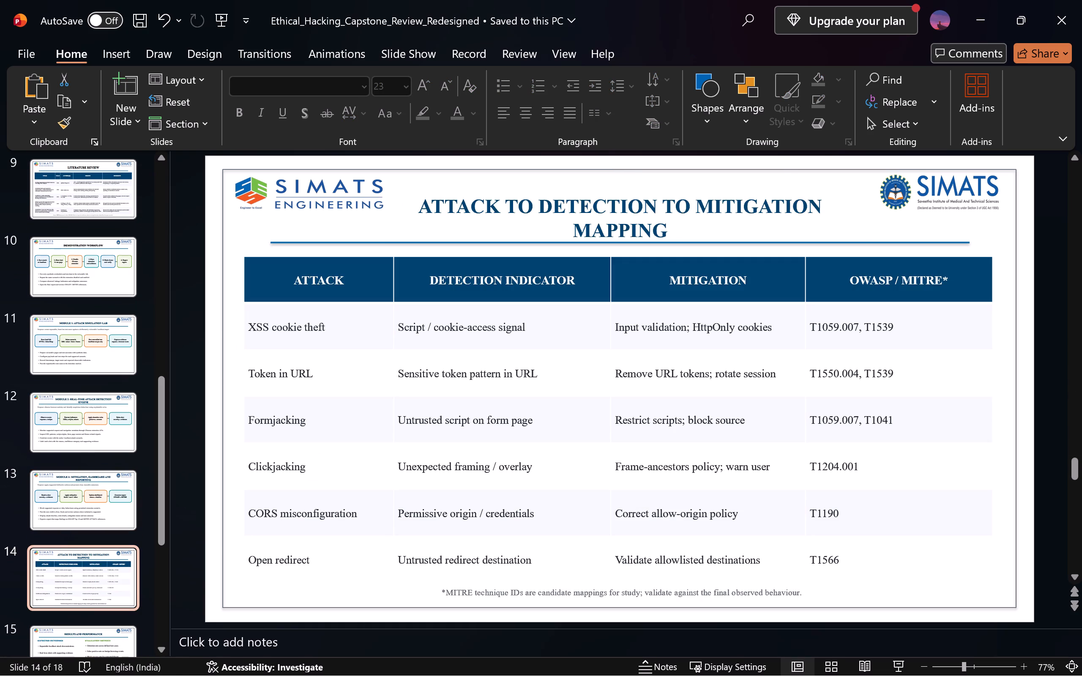
triple_click(528, 210)
click(453, 110)
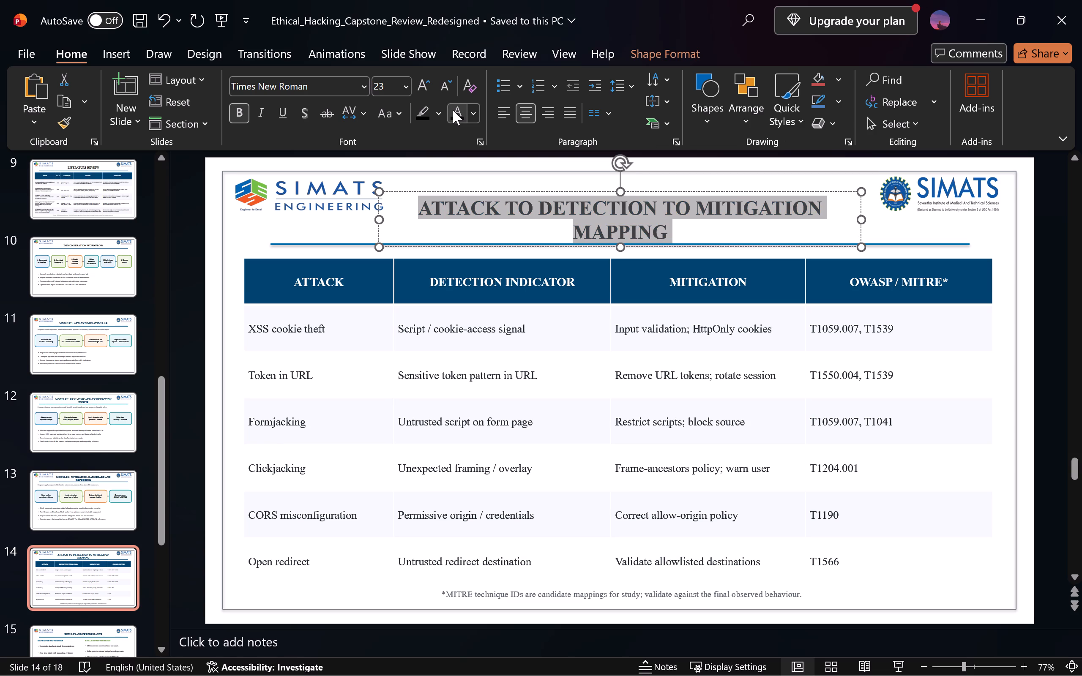
Recolour the title of the RESULTS AND PERFORMANCE slide black.
scroll(71, 587, down, 2)
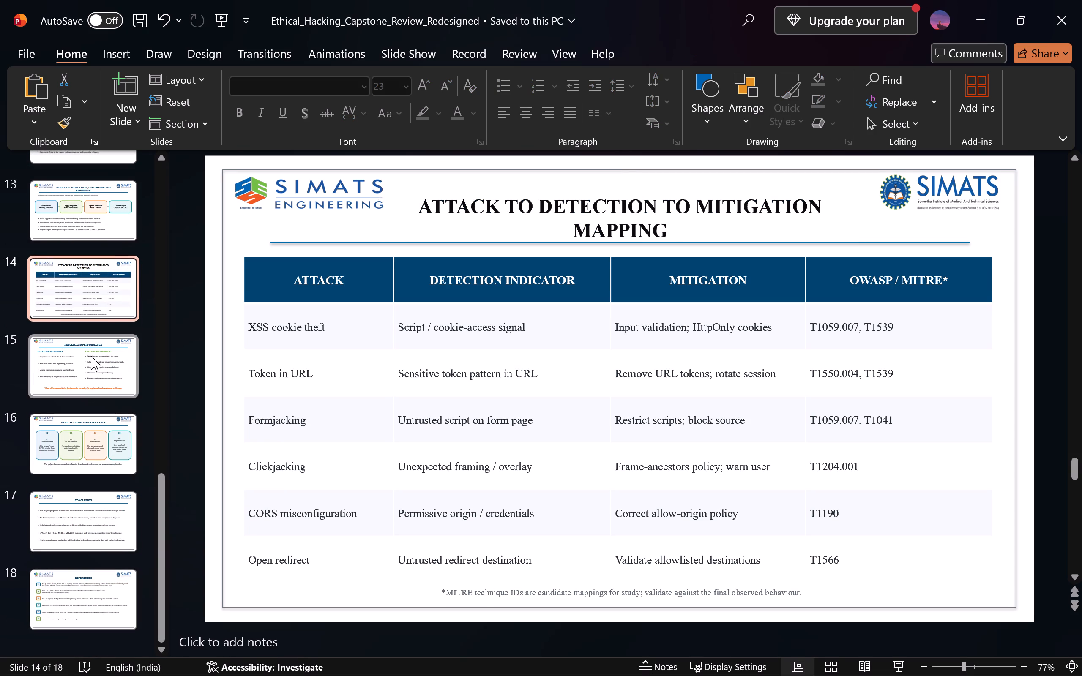
click(90, 354)
triple_click(533, 213)
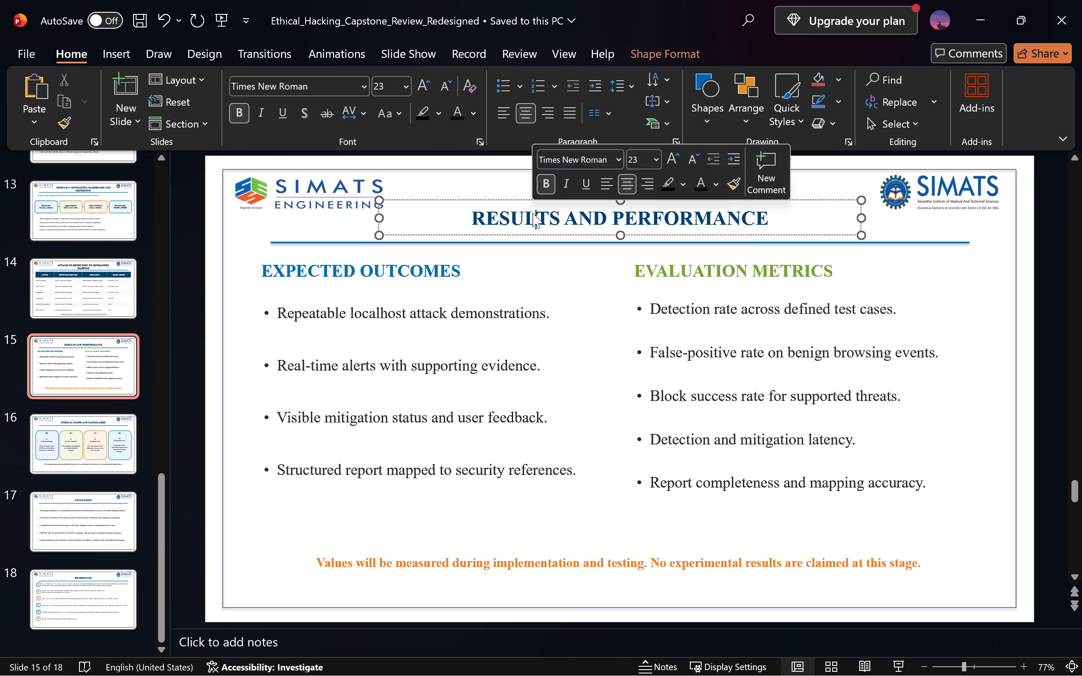
click(462, 111)
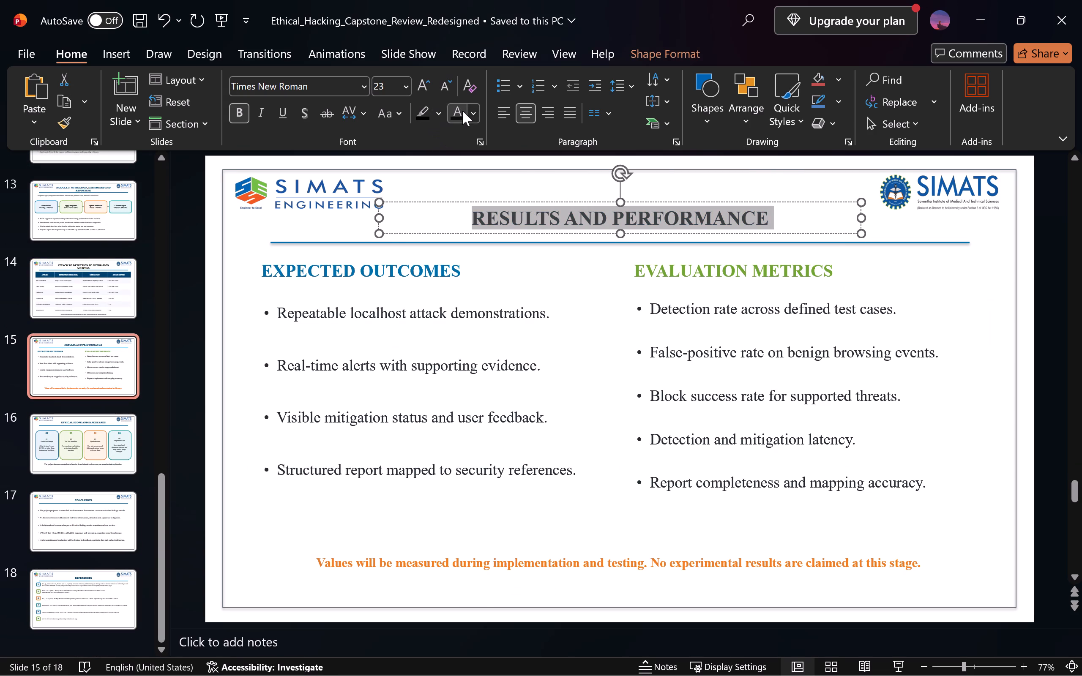
Recolour the title of the ETHICAL SCOPE AND SAFEGUARDS slide black.
click(90, 456)
triple_click(491, 221)
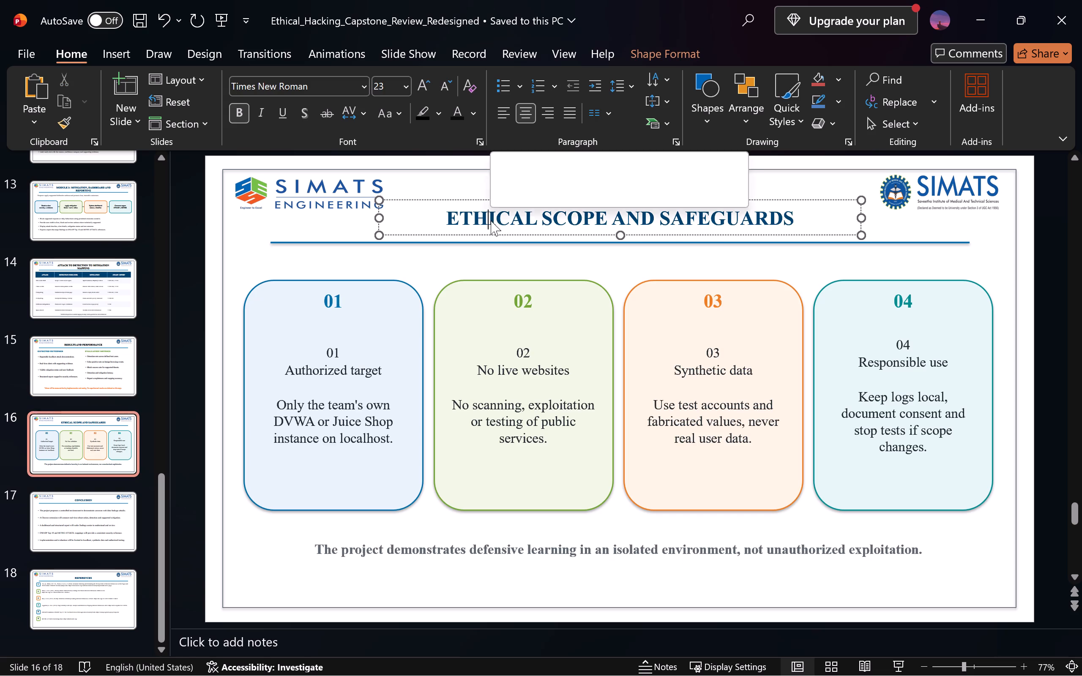
click(454, 108)
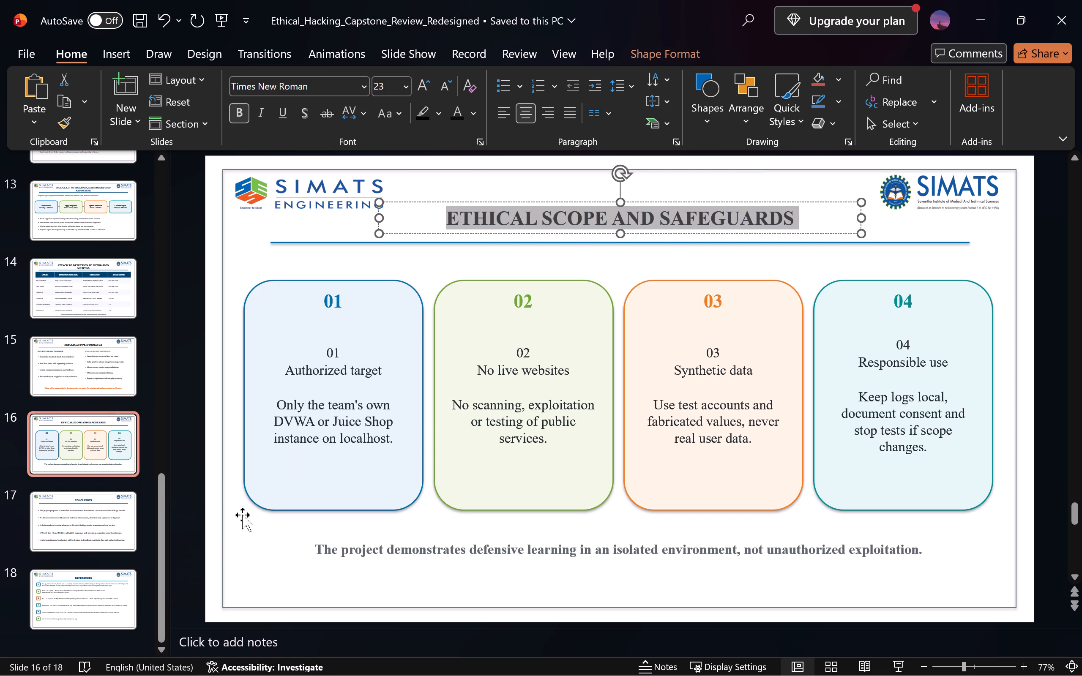
Recolour the title of the CONCLUSION slide black.
double_click(94, 537)
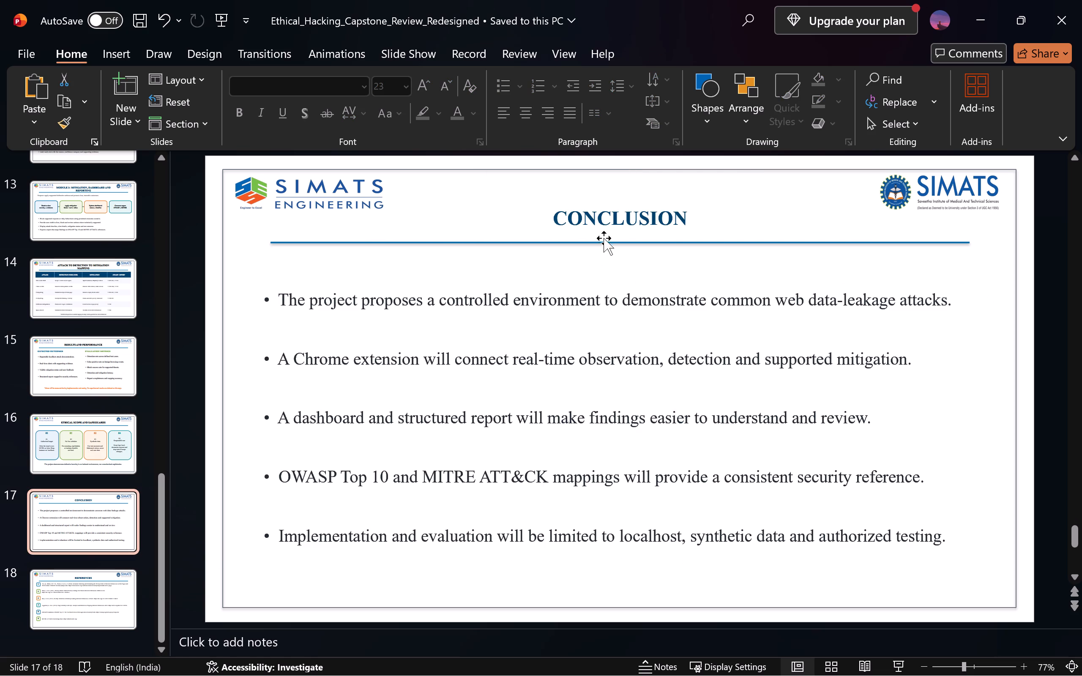
double_click(605, 219)
click(456, 116)
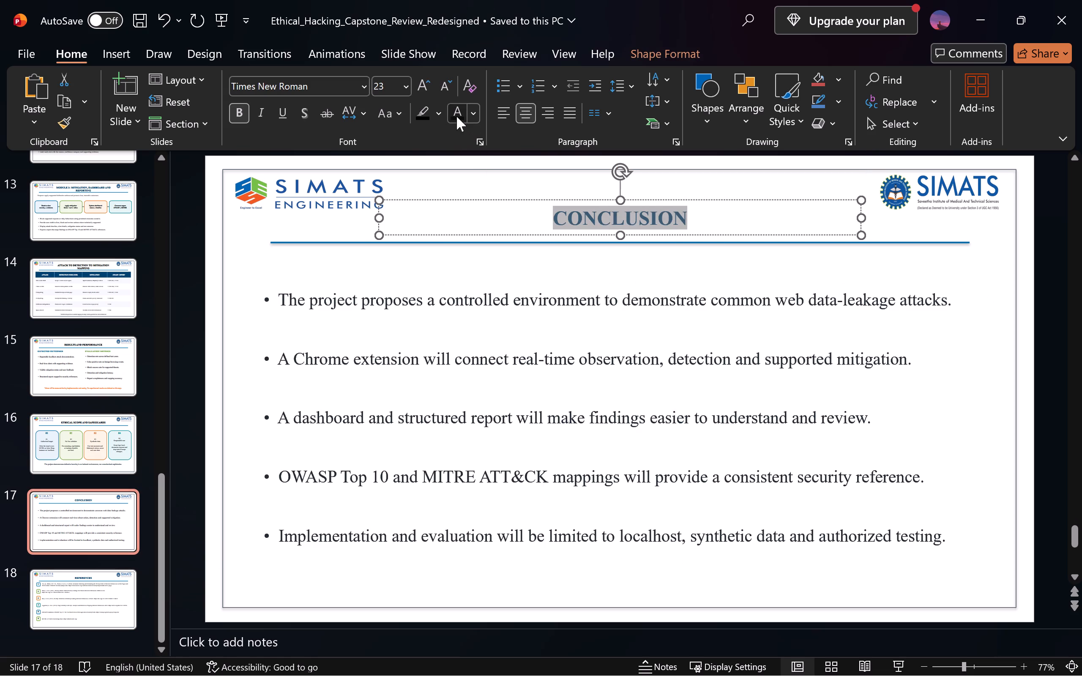
Return to the capstone project title slide at the start of the deck.
click(46, 409)
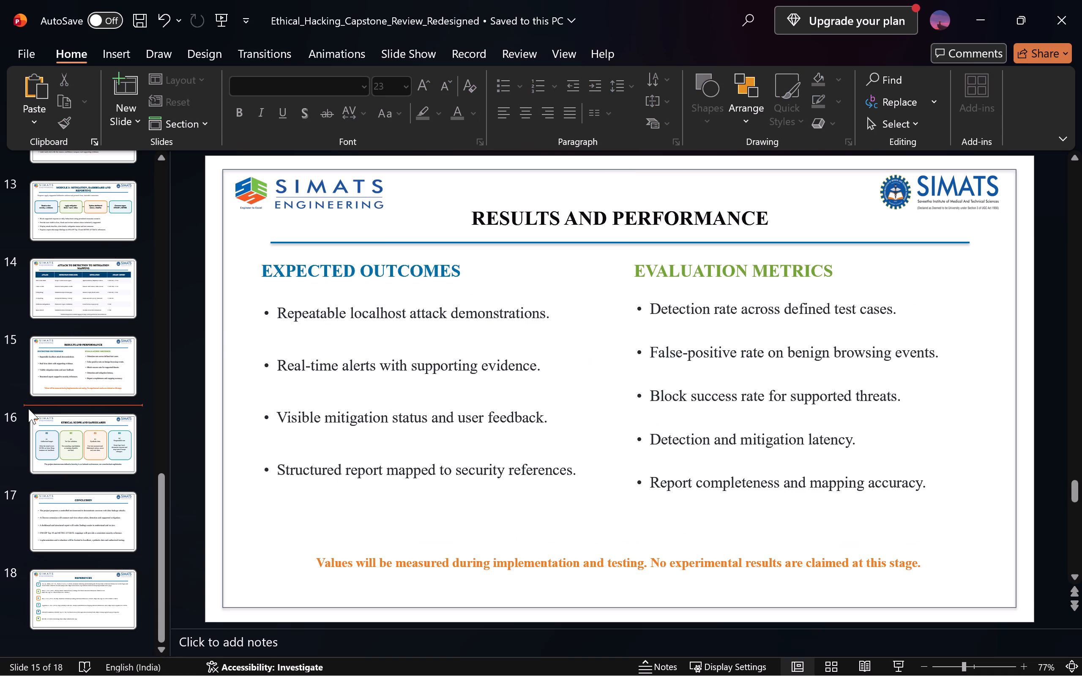
scroll(28, 409, up, 13)
click(90, 175)
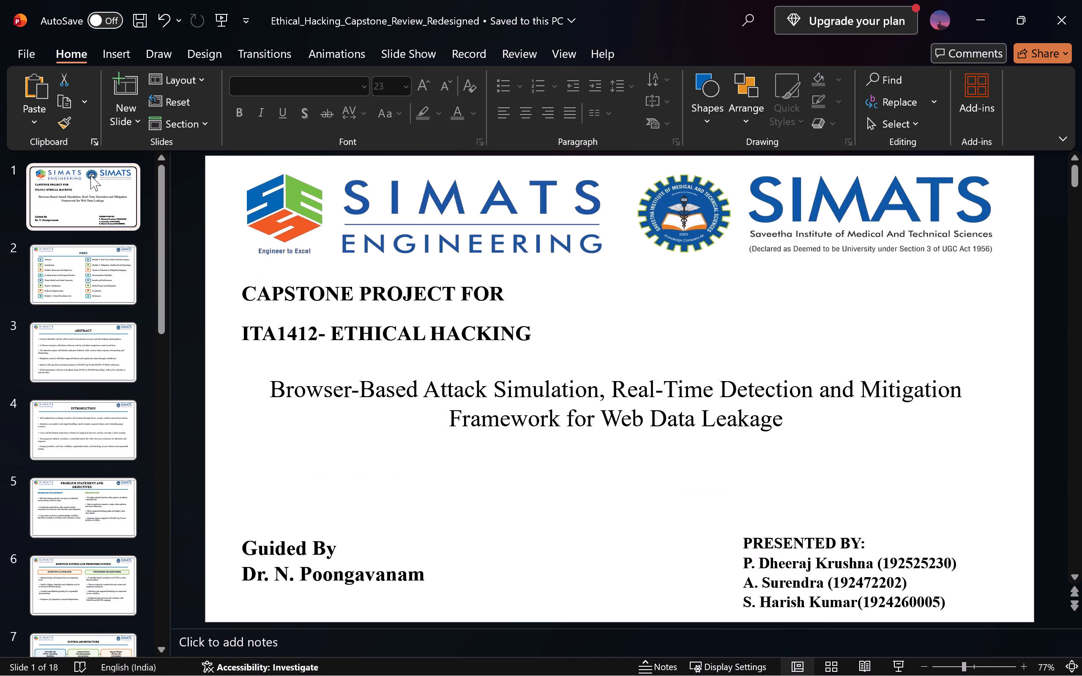
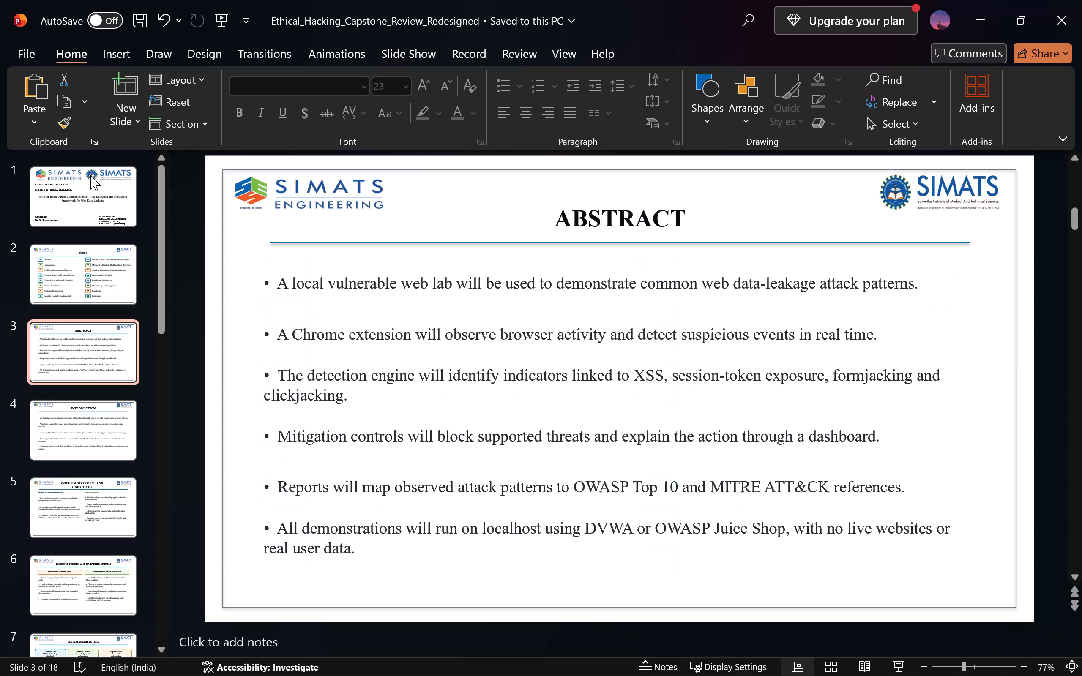
Go through the slides from ABSTRACT onward and delete the DEMONSTRATION WORKFLOW slide after LITERATURE REVIEW.
key(Down)
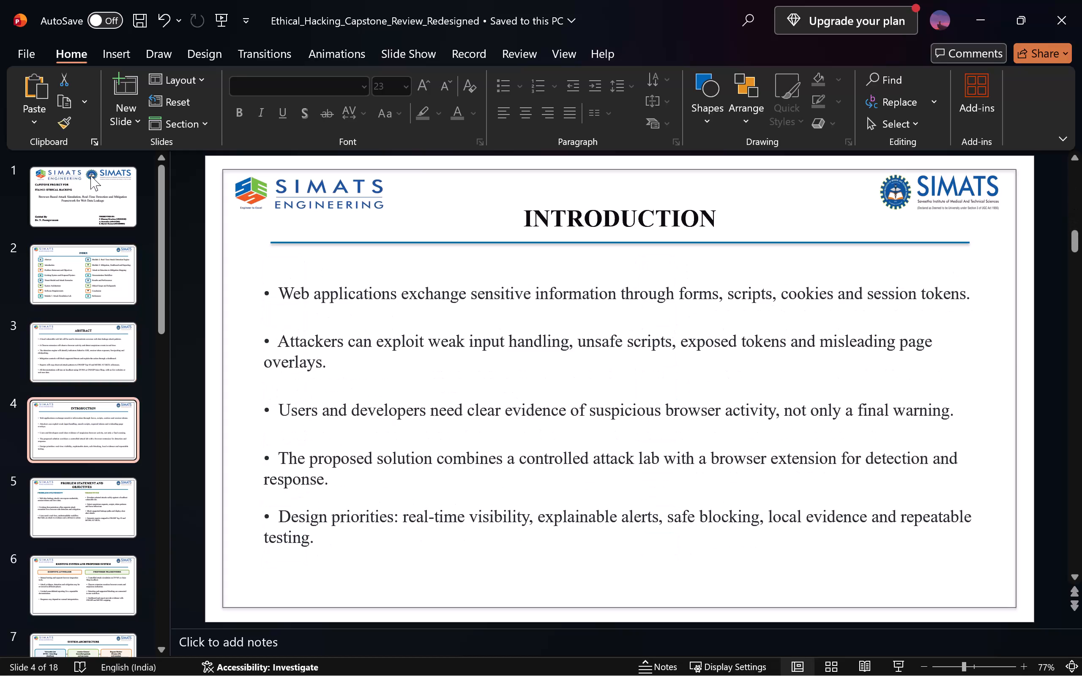
key(Up)
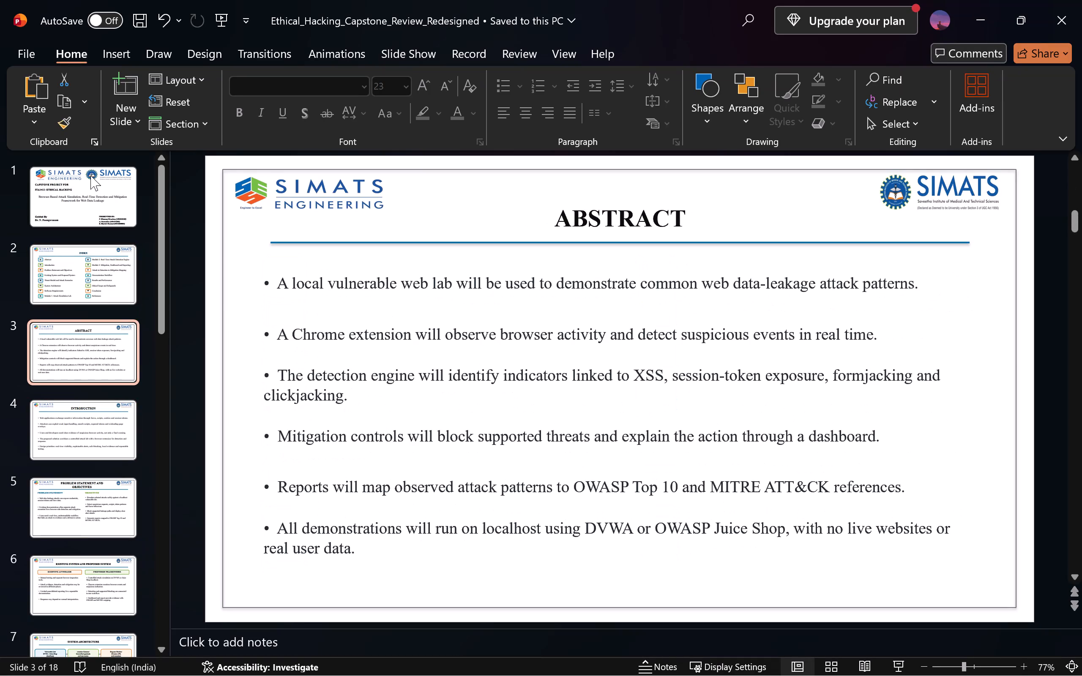
key(Down)
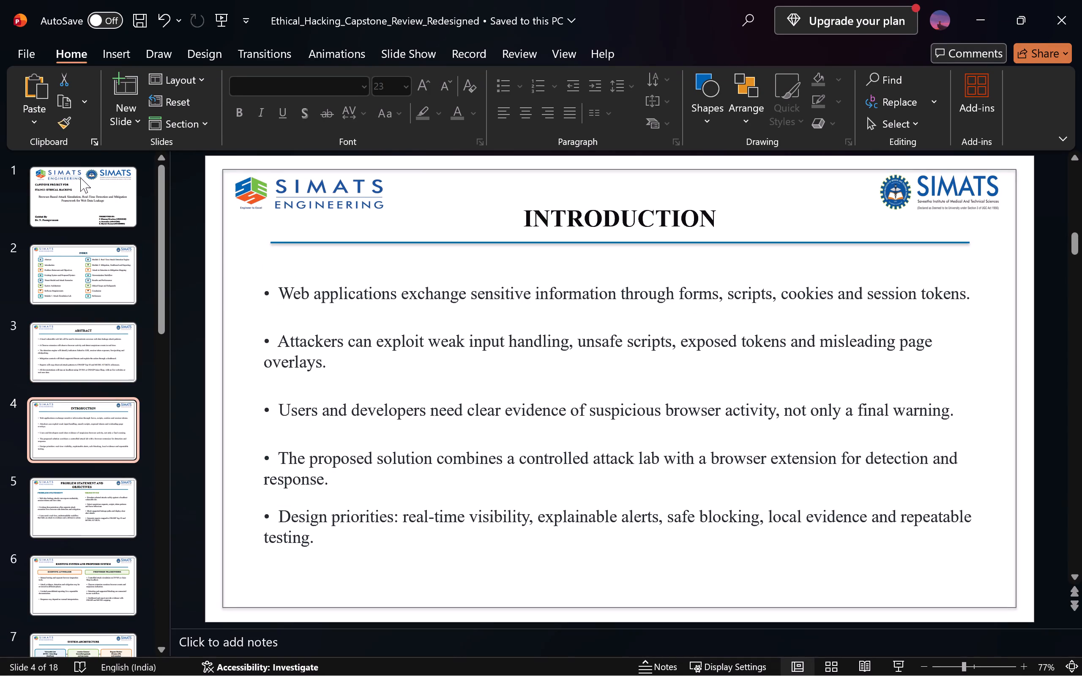
key(Up)
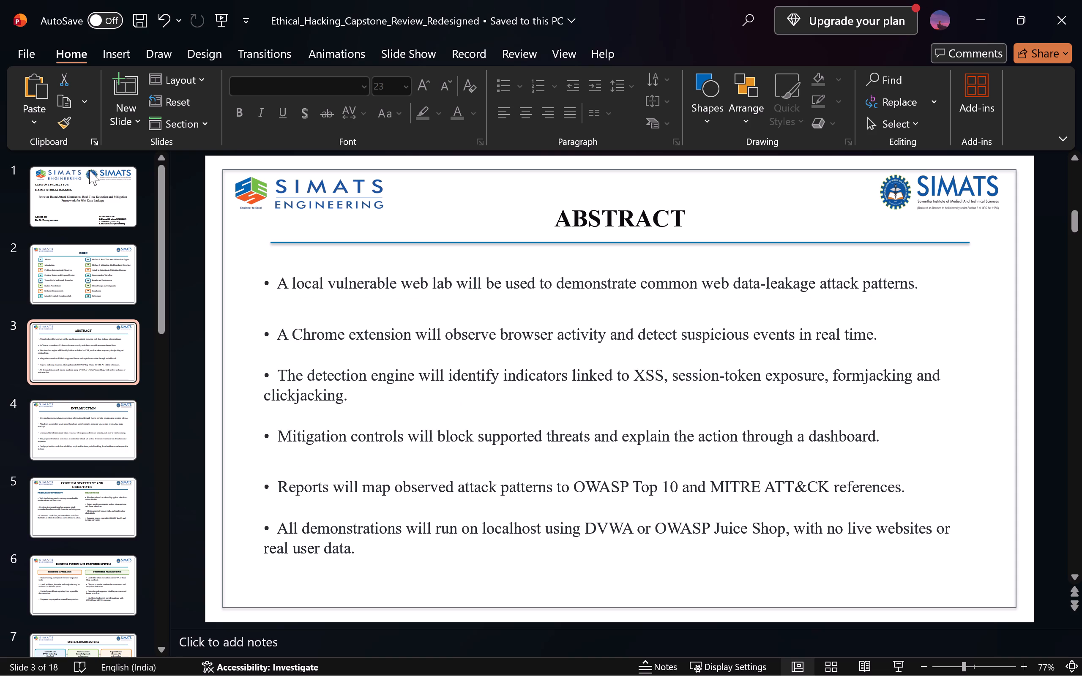
key(Down)
key(Down)
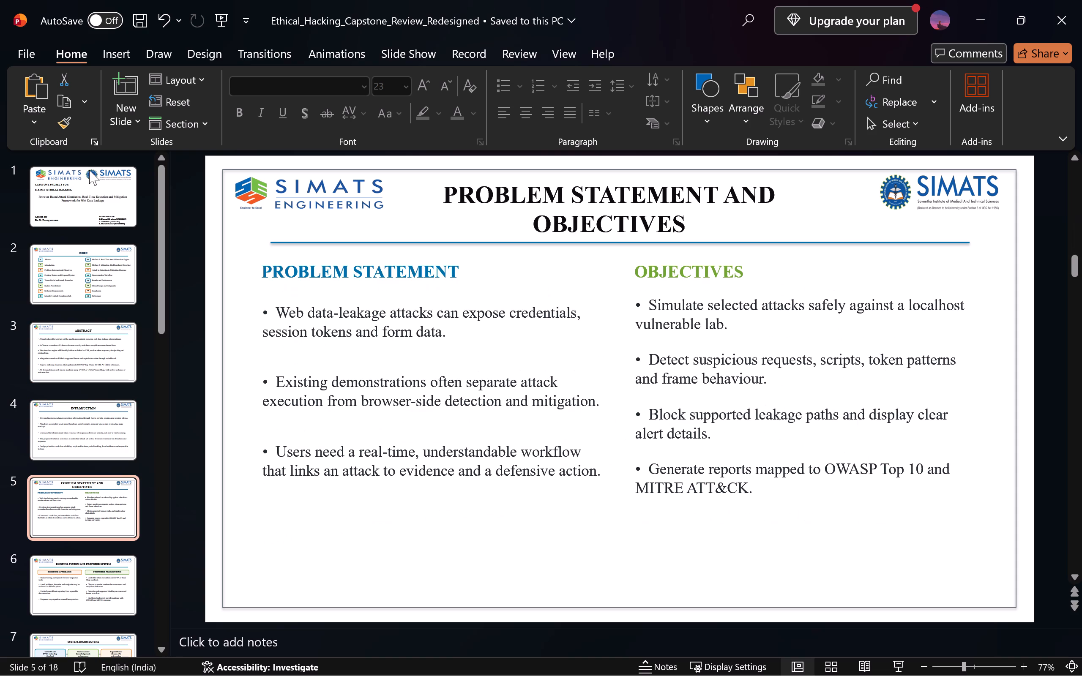
key(Down)
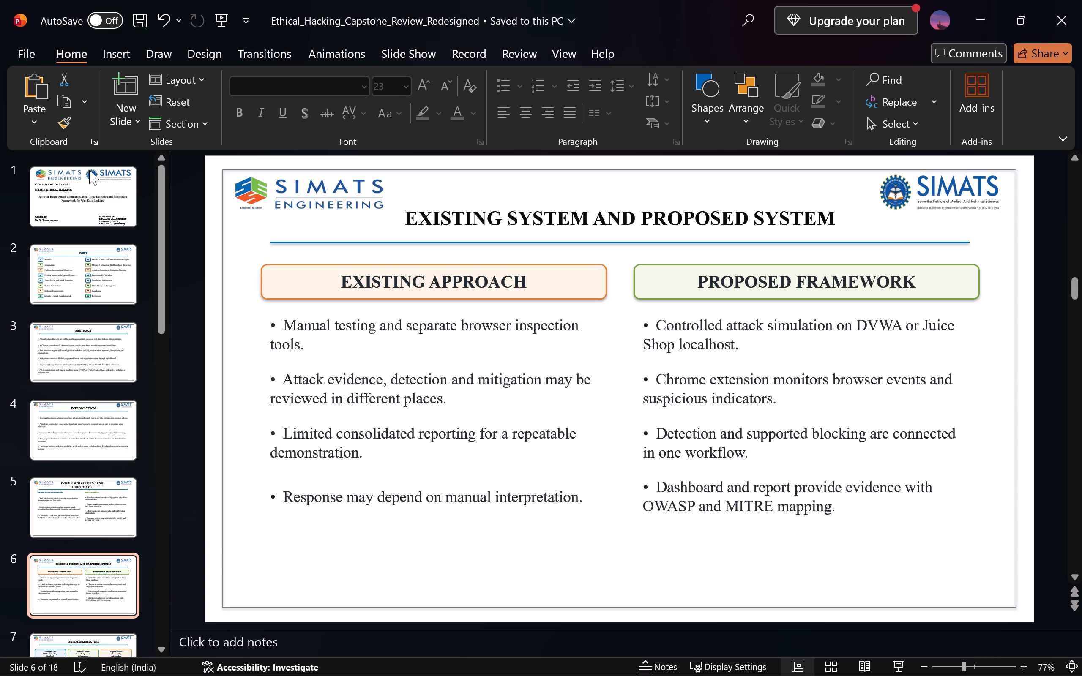
key(Down)
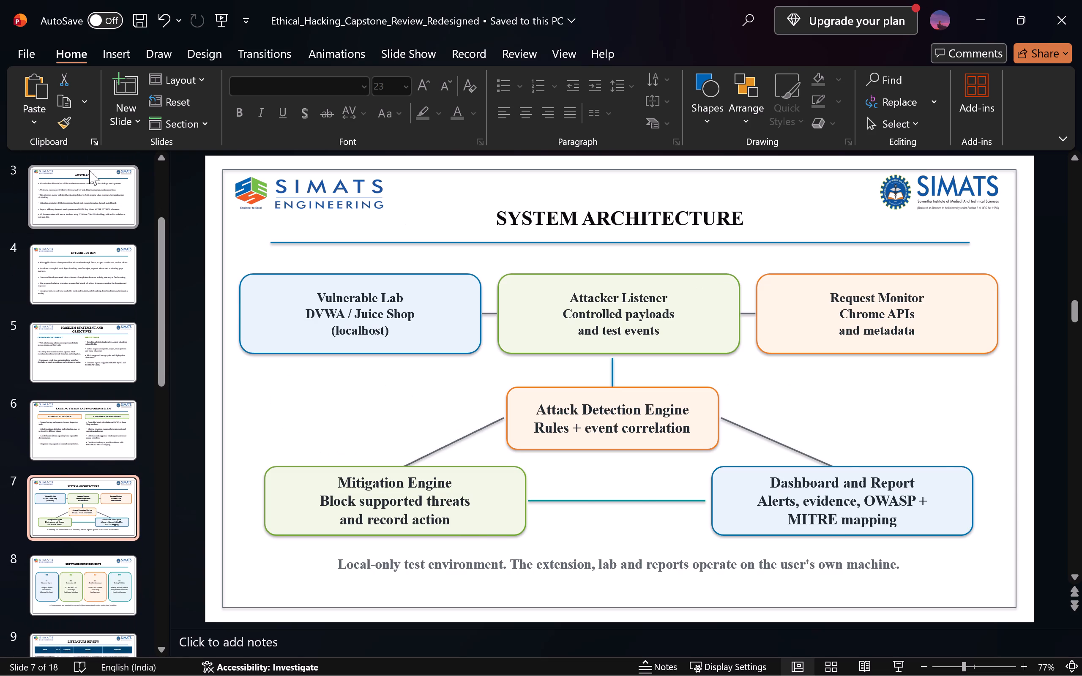
key(Down)
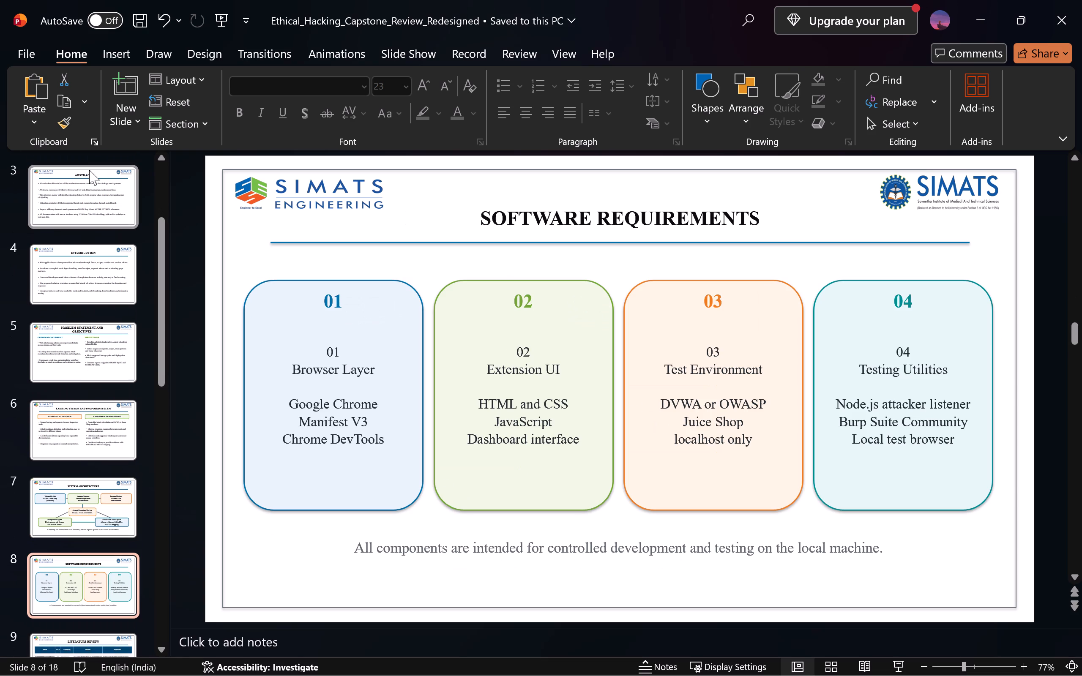
key(Down)
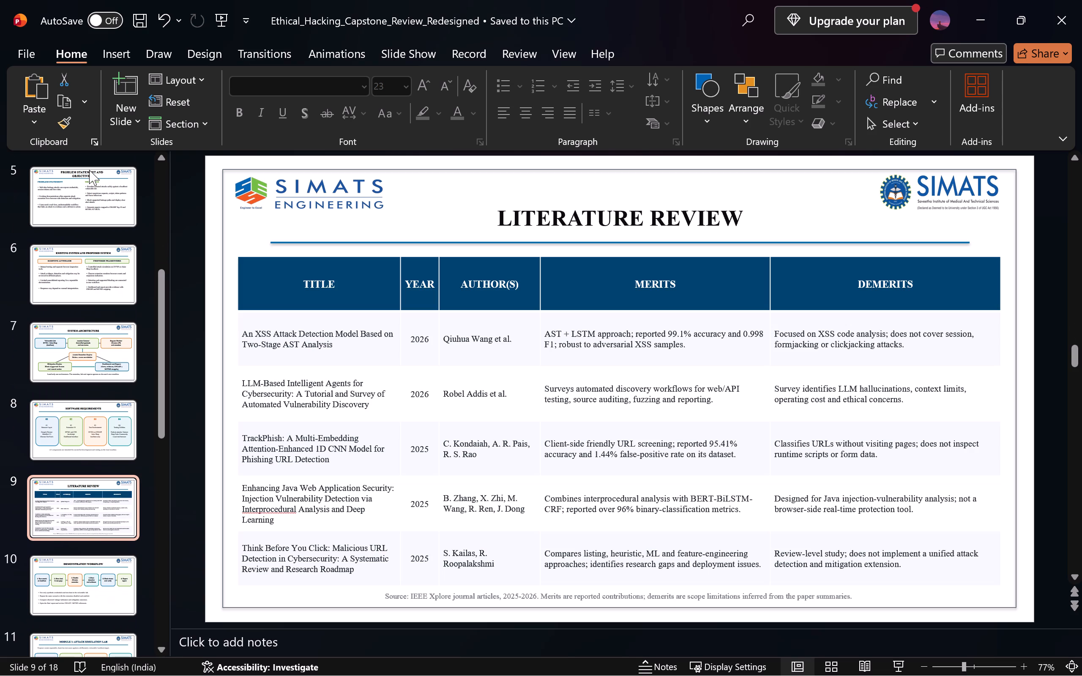
key(Down)
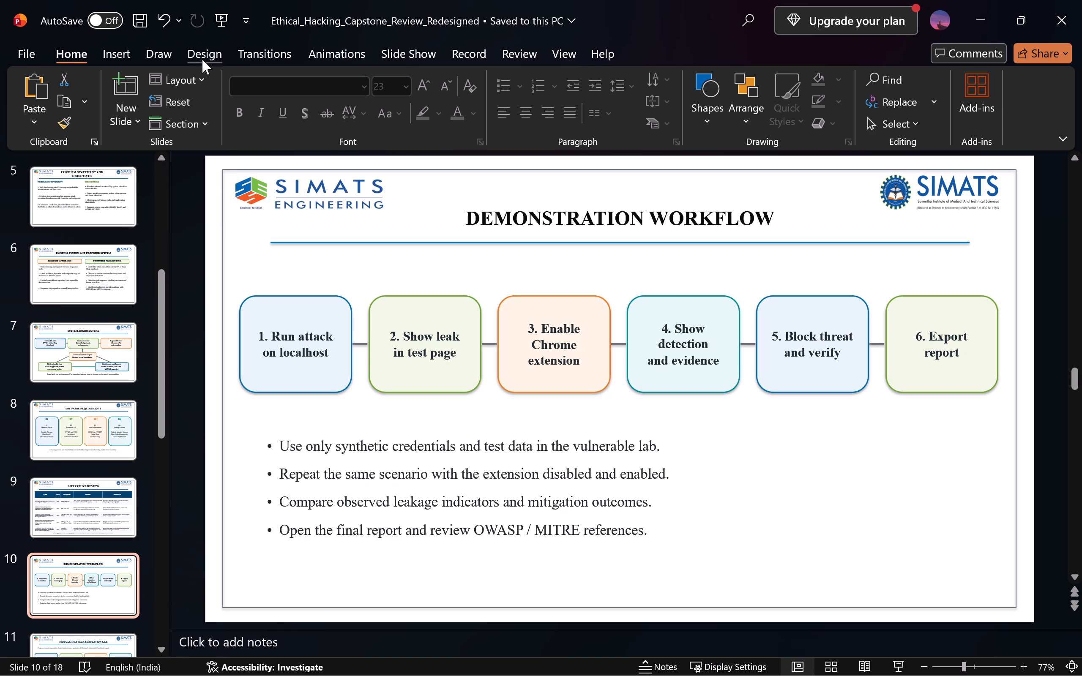
key(Delete)
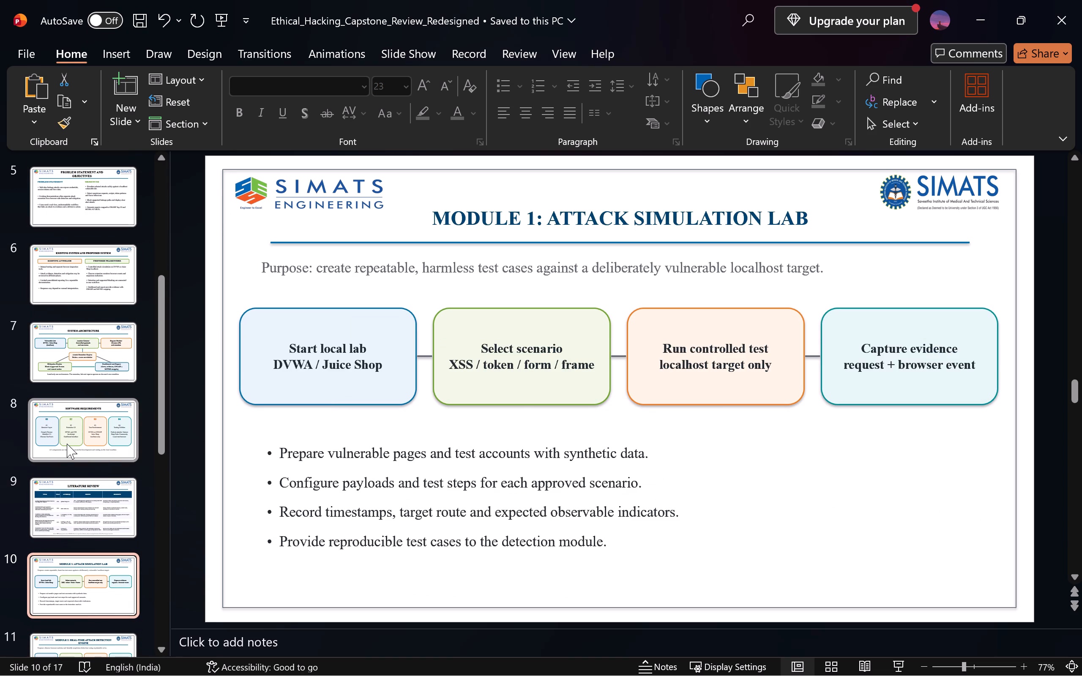
Continue through the module, mapping and results slides and delete the ETHICAL SCOPE AND SAFEGUARDS slide.
key(Down)
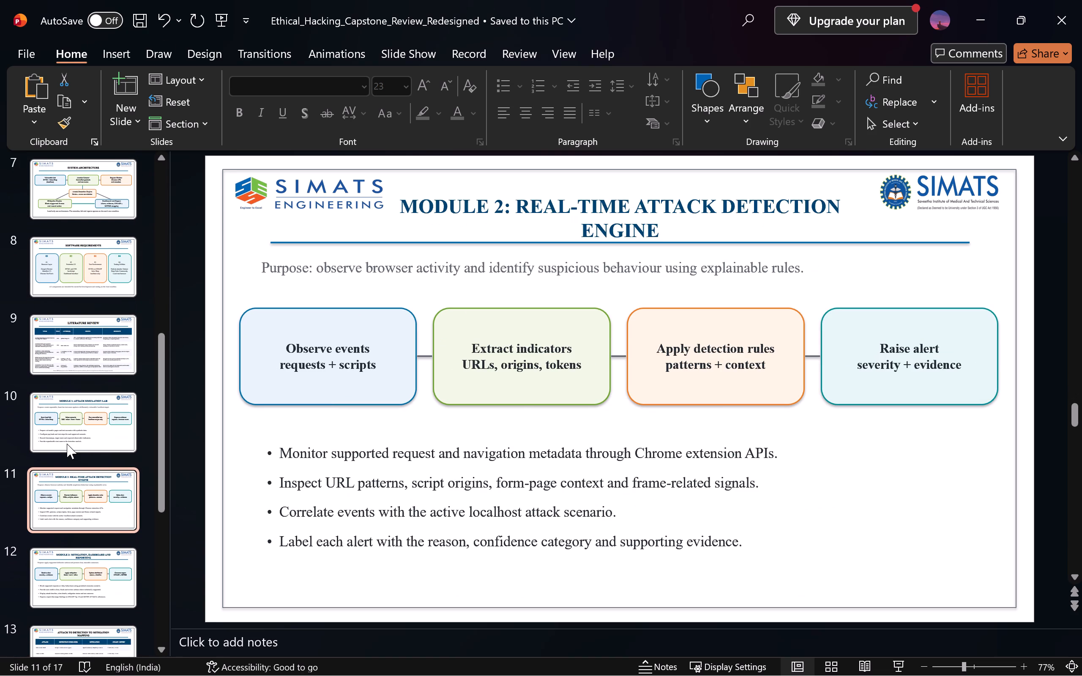
key(Up)
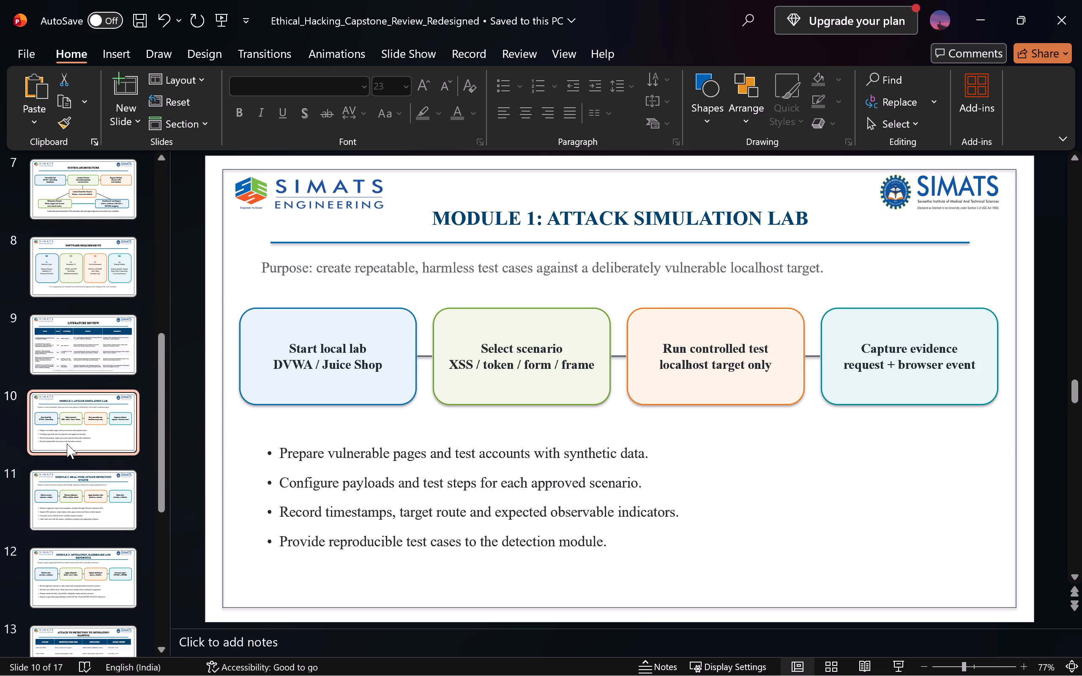
key(Down)
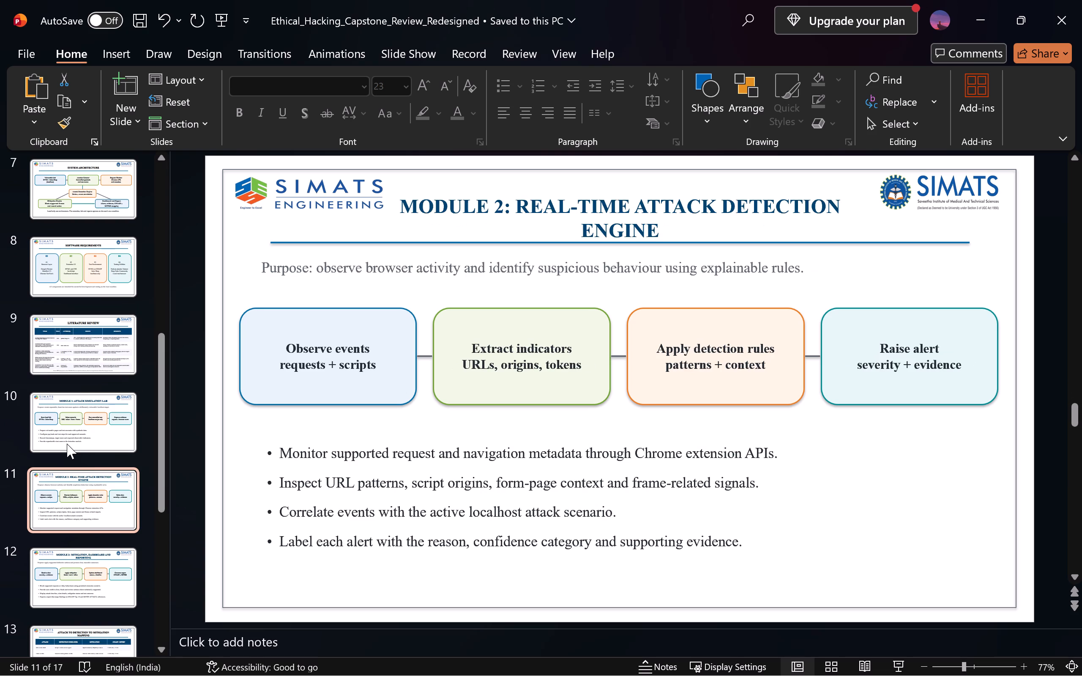
key(Down)
key(Down)
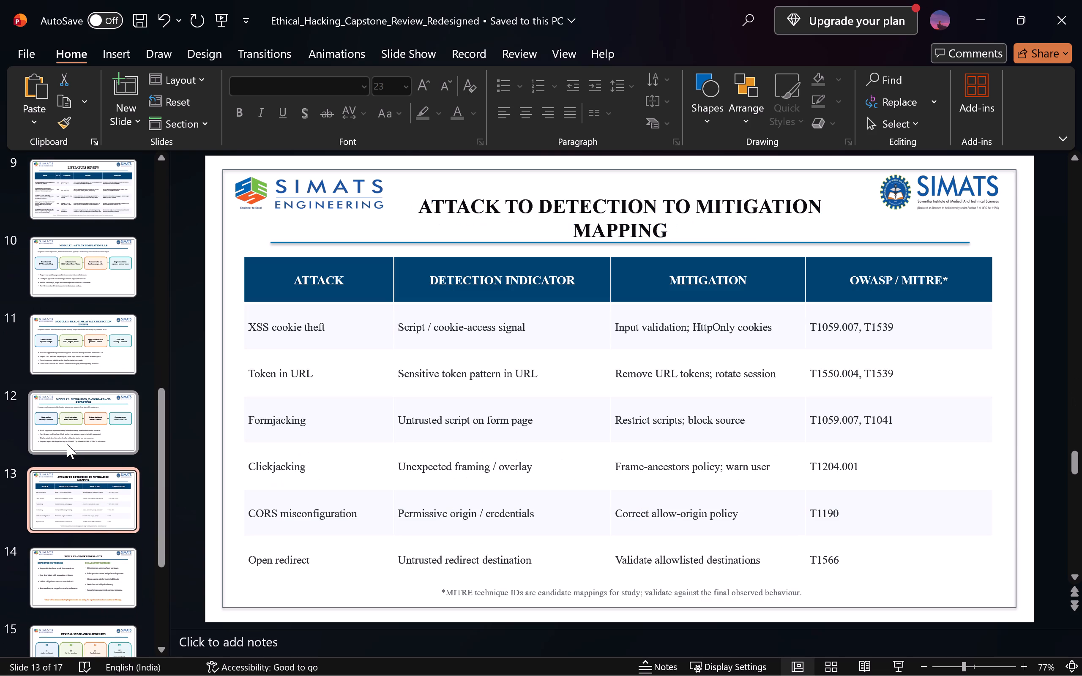
key(Down)
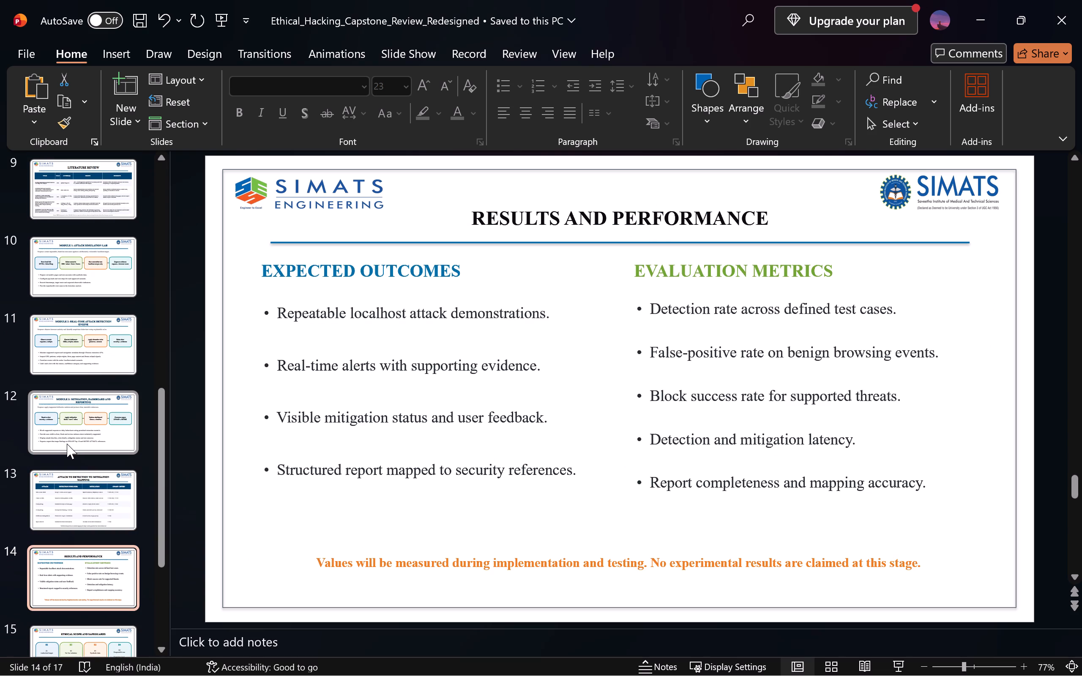
key(Up)
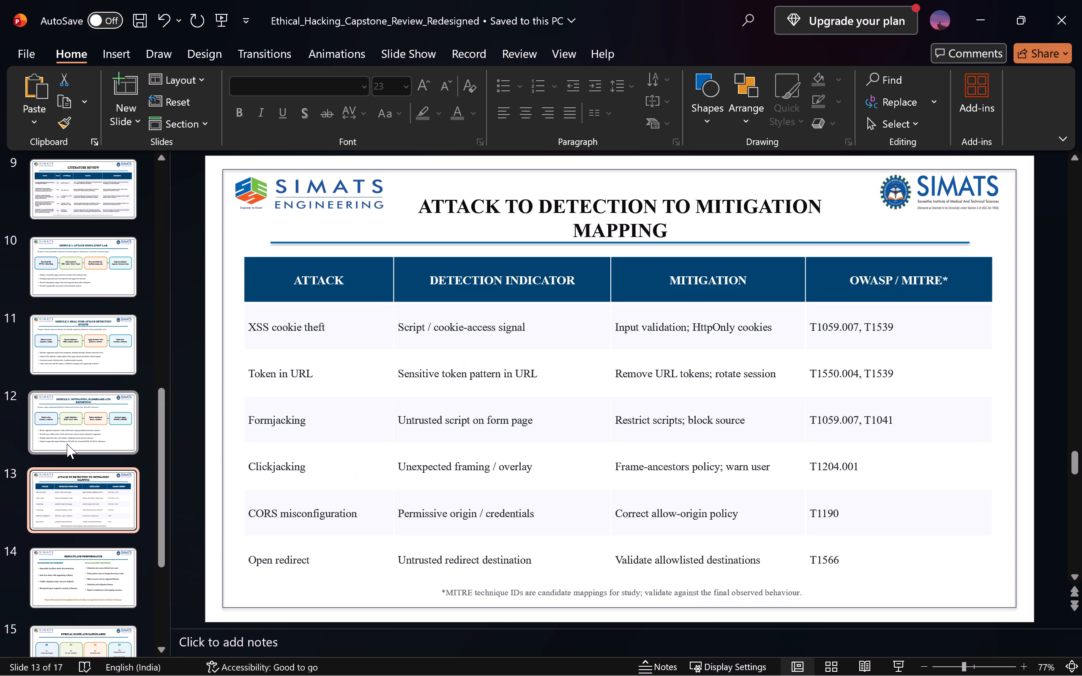
key(Down)
key(Down)
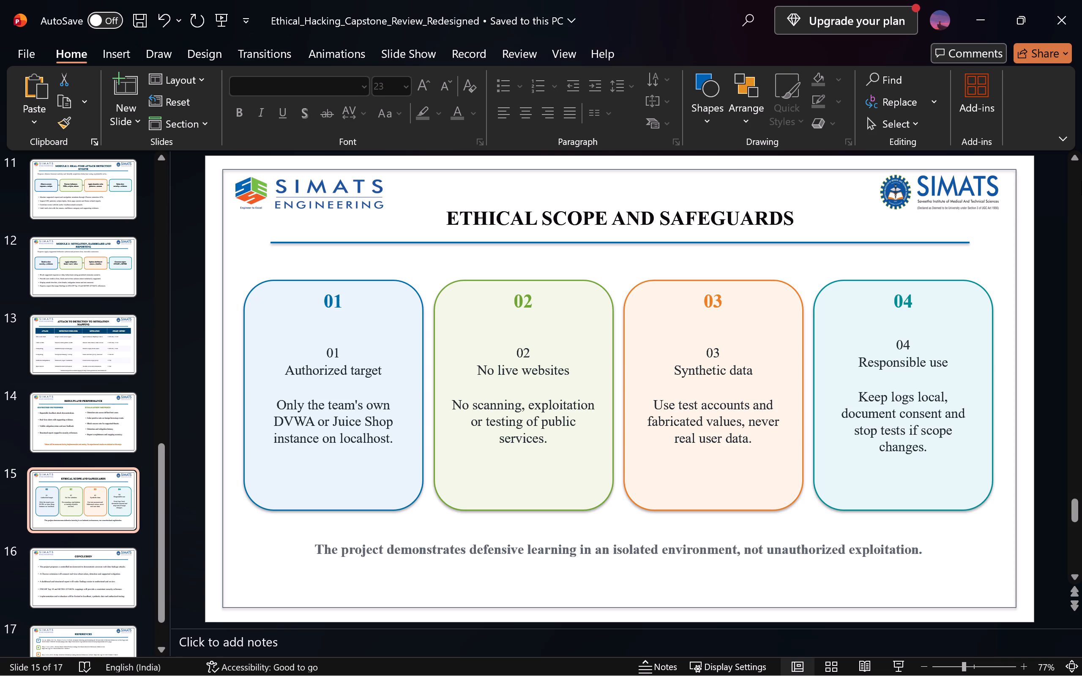
key(Delete)
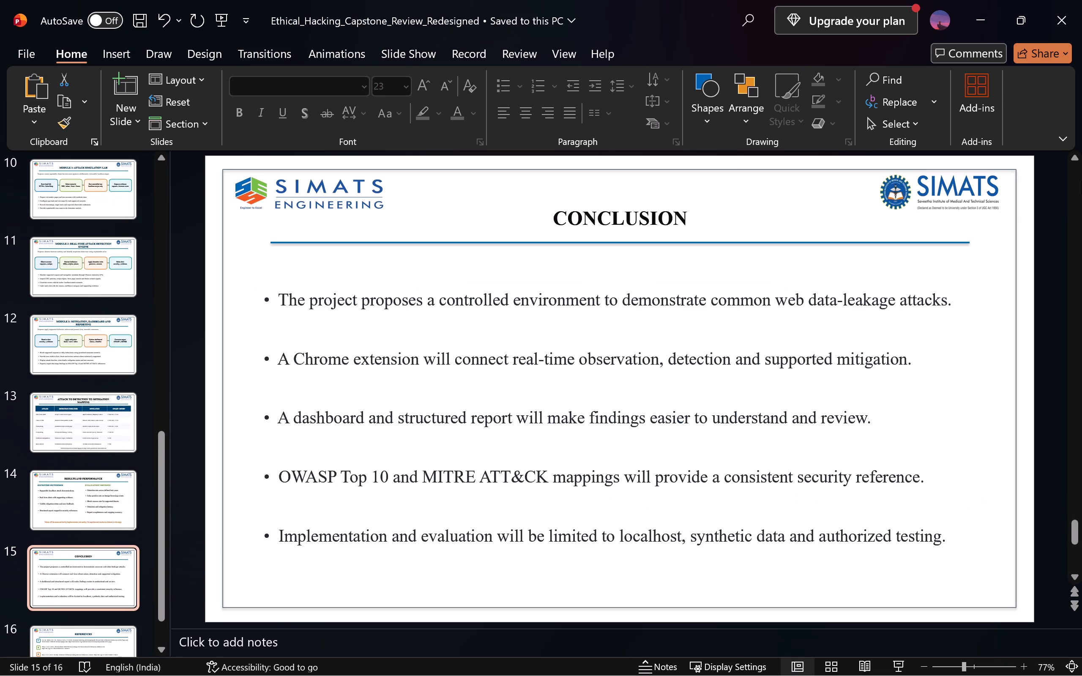
Check the title slide and the closing RESULTS AND PERFORMANCE, CONCLUSION and REFERENCES slides of the shortened deck.
scroll(97, 574, down, 3)
click(97, 574)
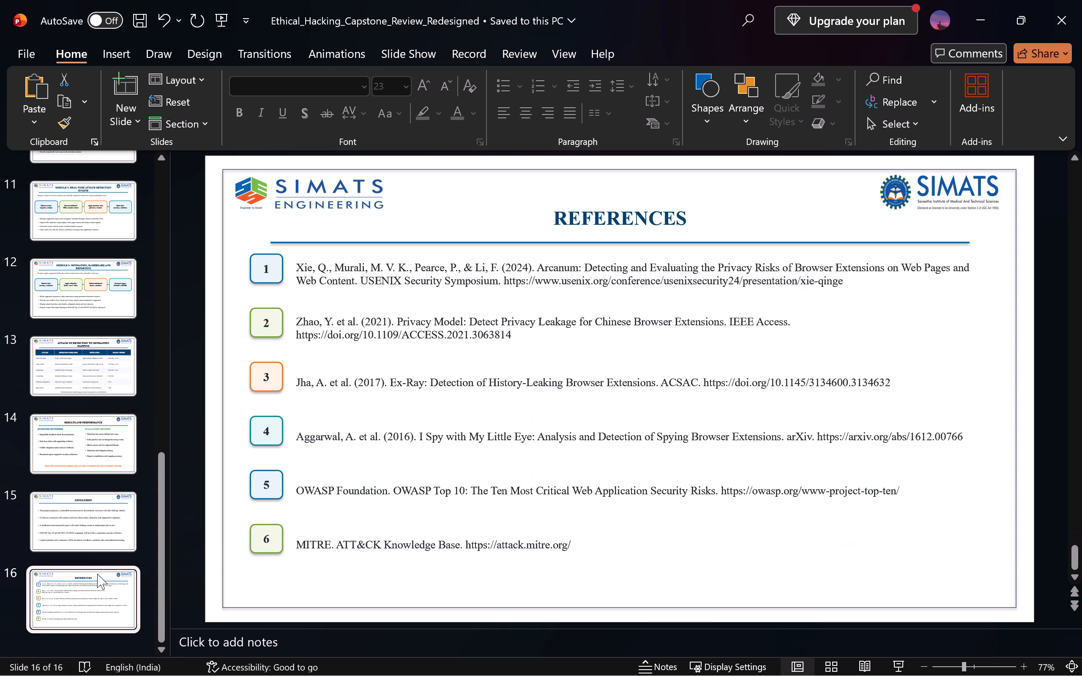
scroll(97, 574, up, 12)
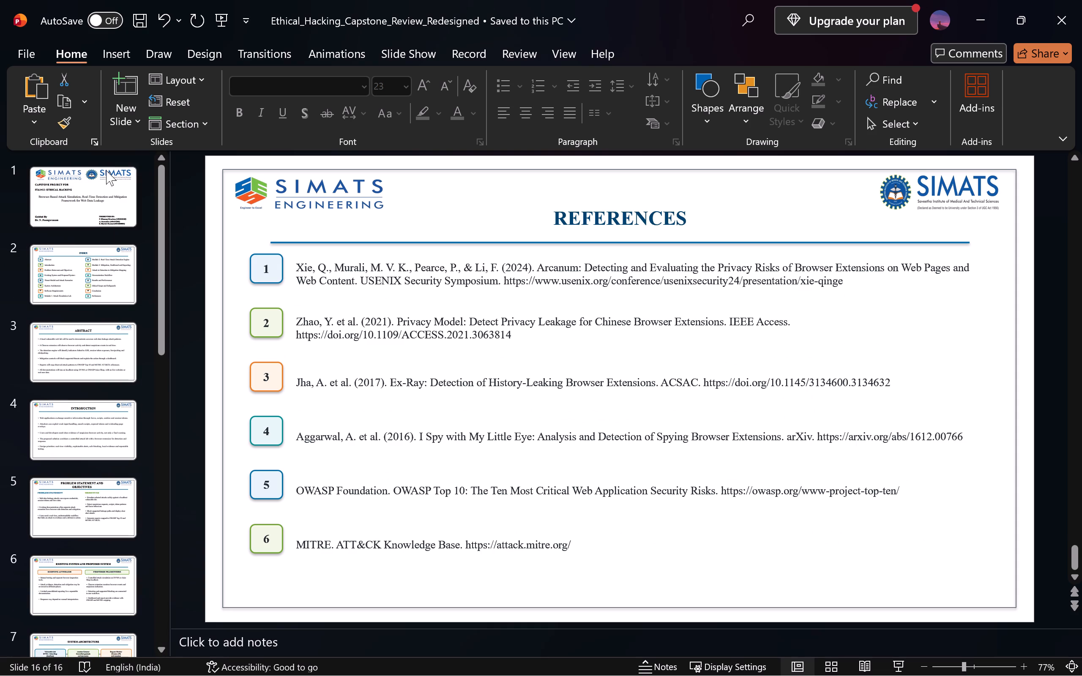
click(104, 195)
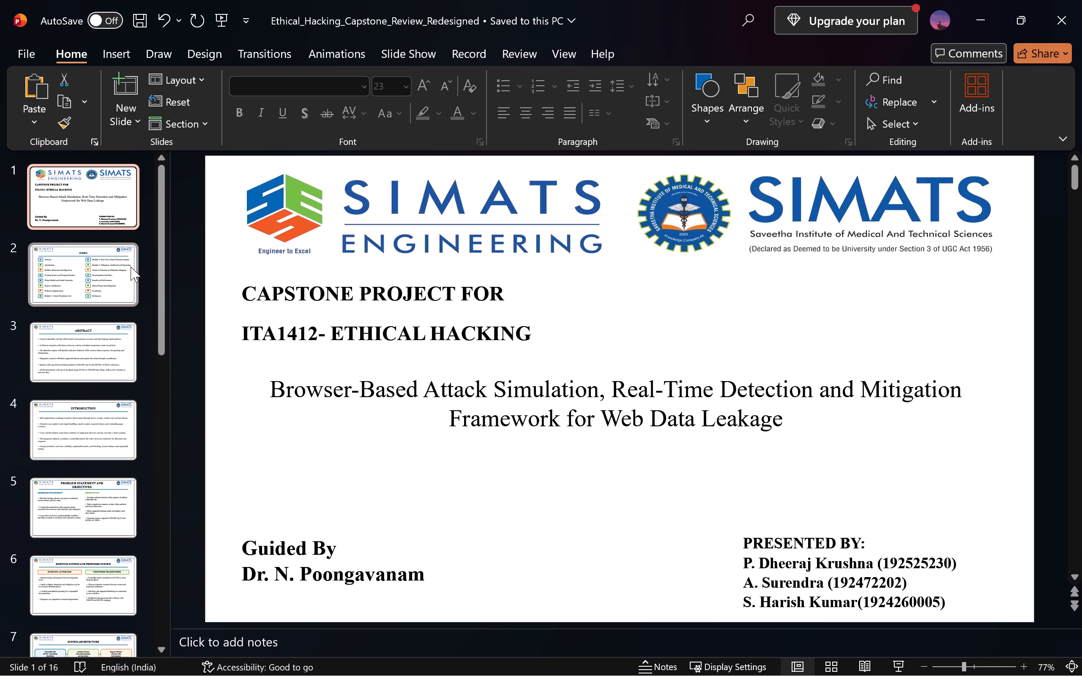
scroll(131, 267, down, 8)
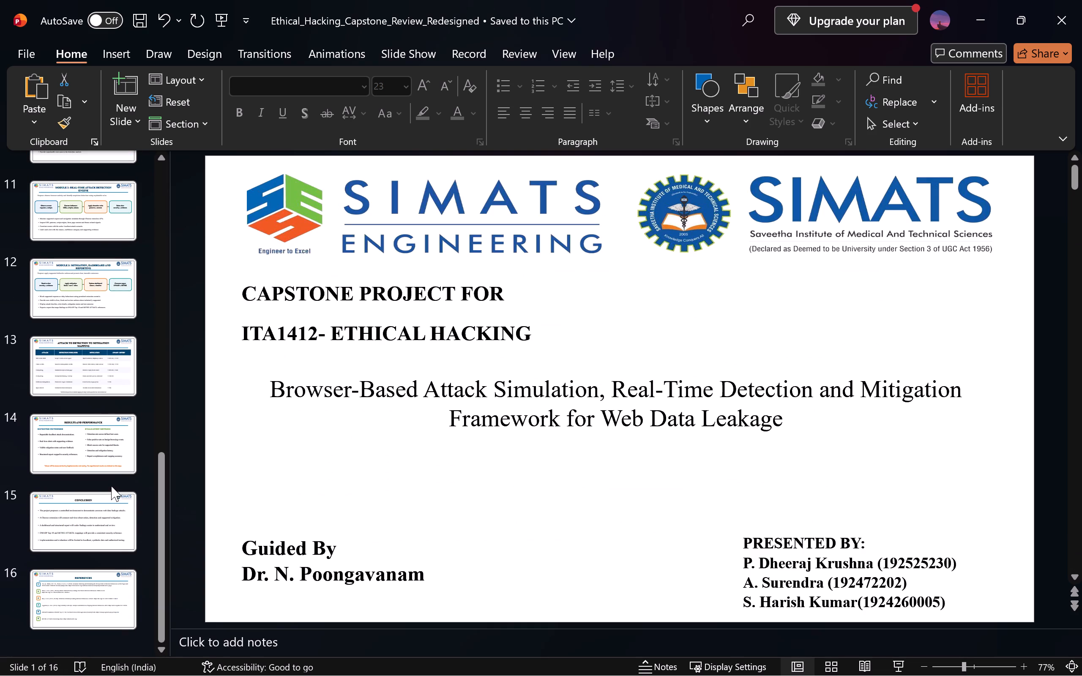
click(77, 531)
click(104, 456)
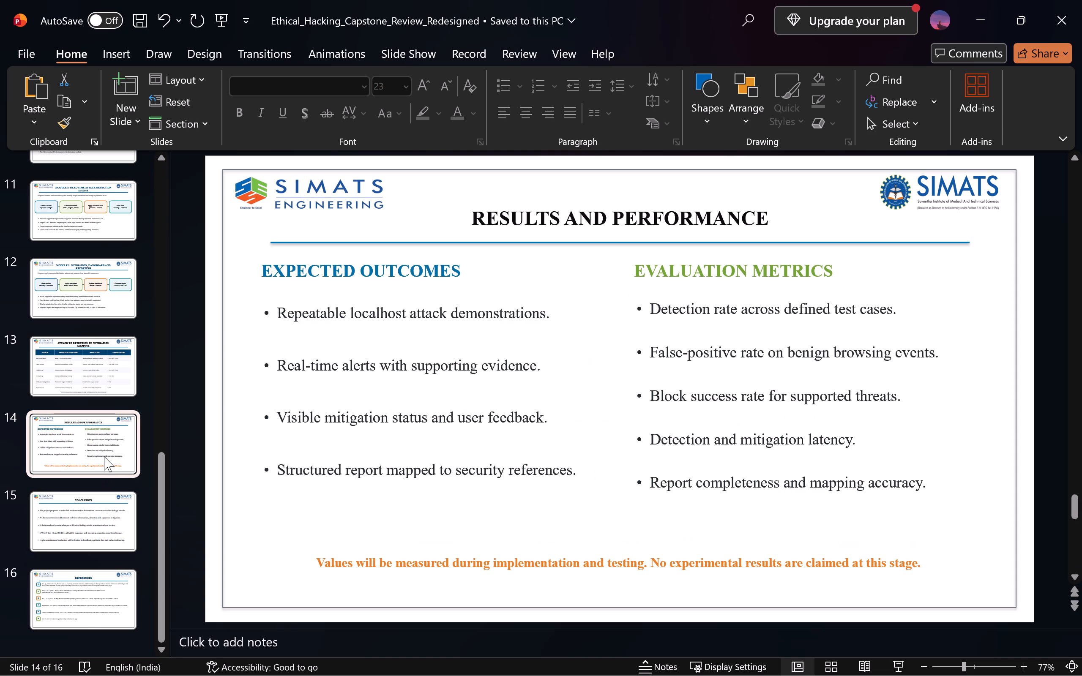
click(101, 565)
click(96, 602)
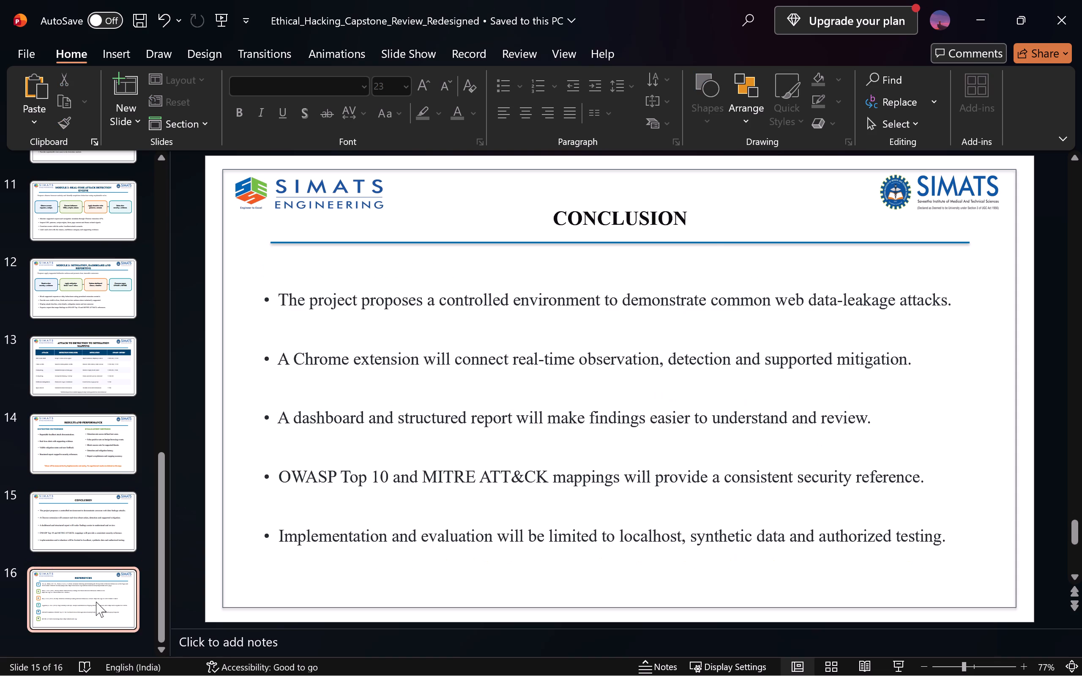
scroll(96, 602, up, 12)
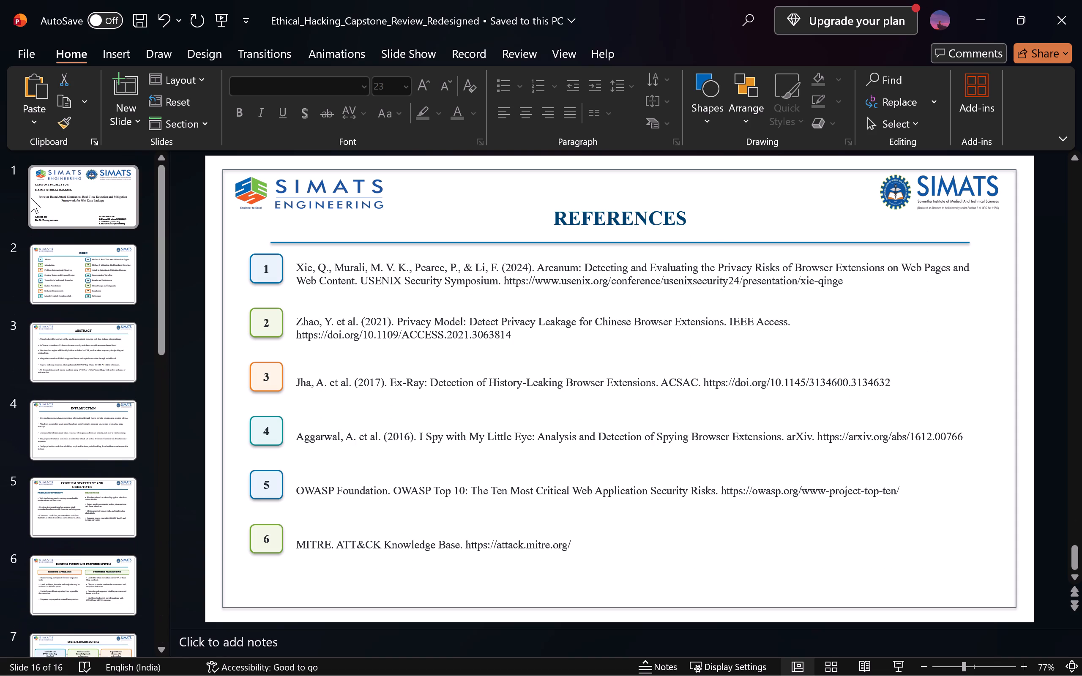
On the first slide, break the project title so that "Mitigation Framework for Web Data Leakage" starts on its own line.
click(31, 198)
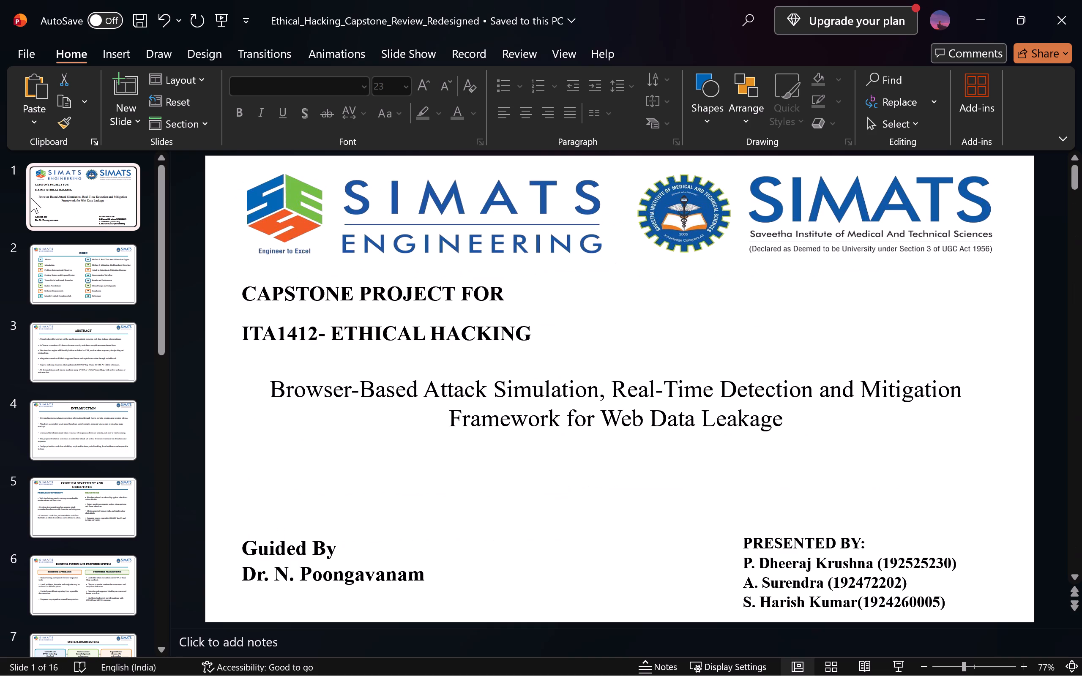
click(548, 438)
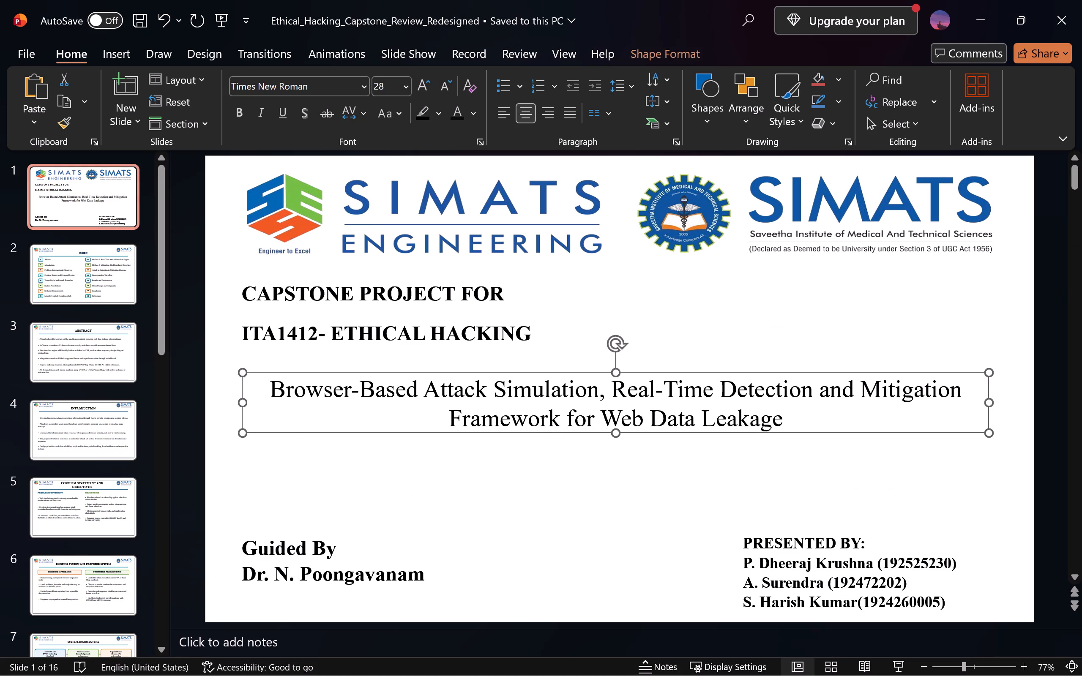
click(850, 394)
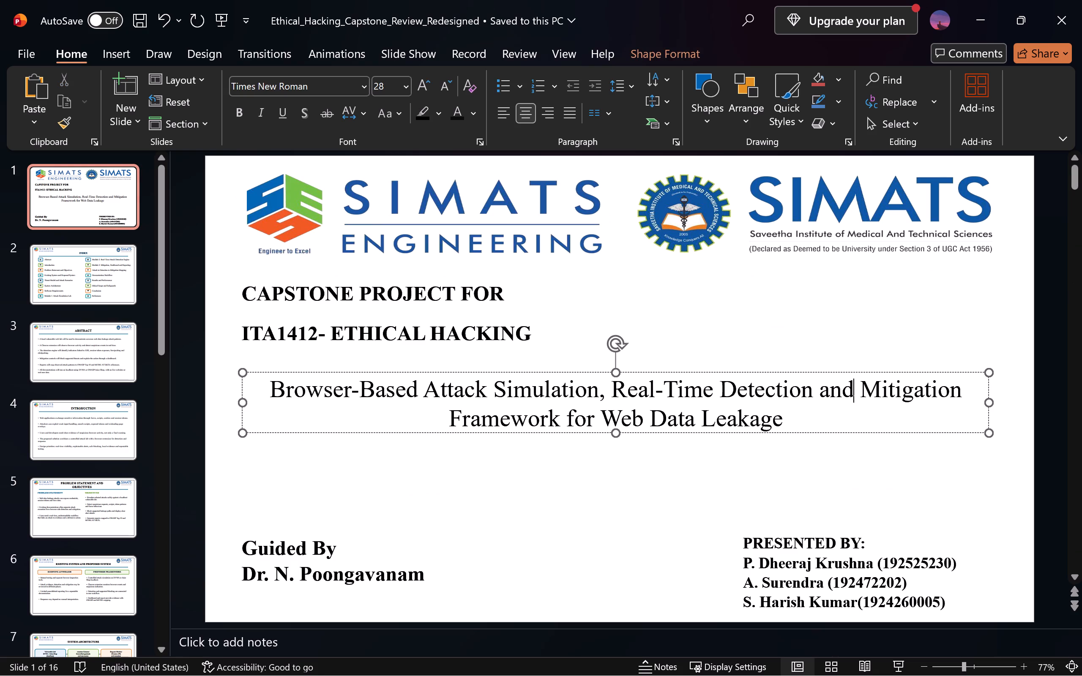
key(Return)
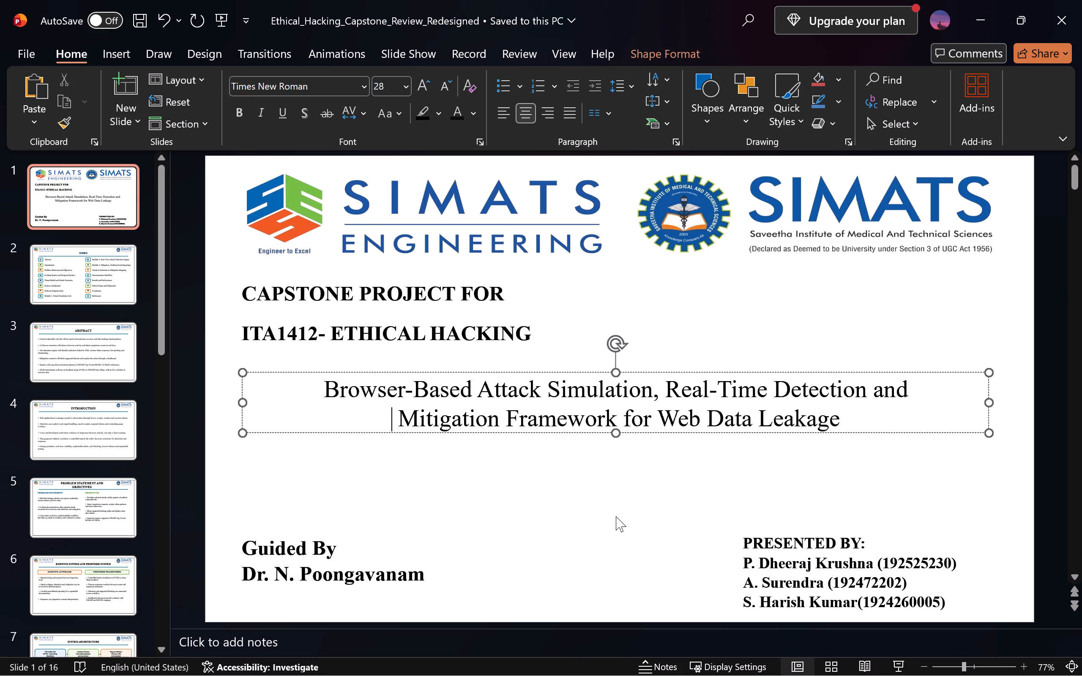
click(616, 516)
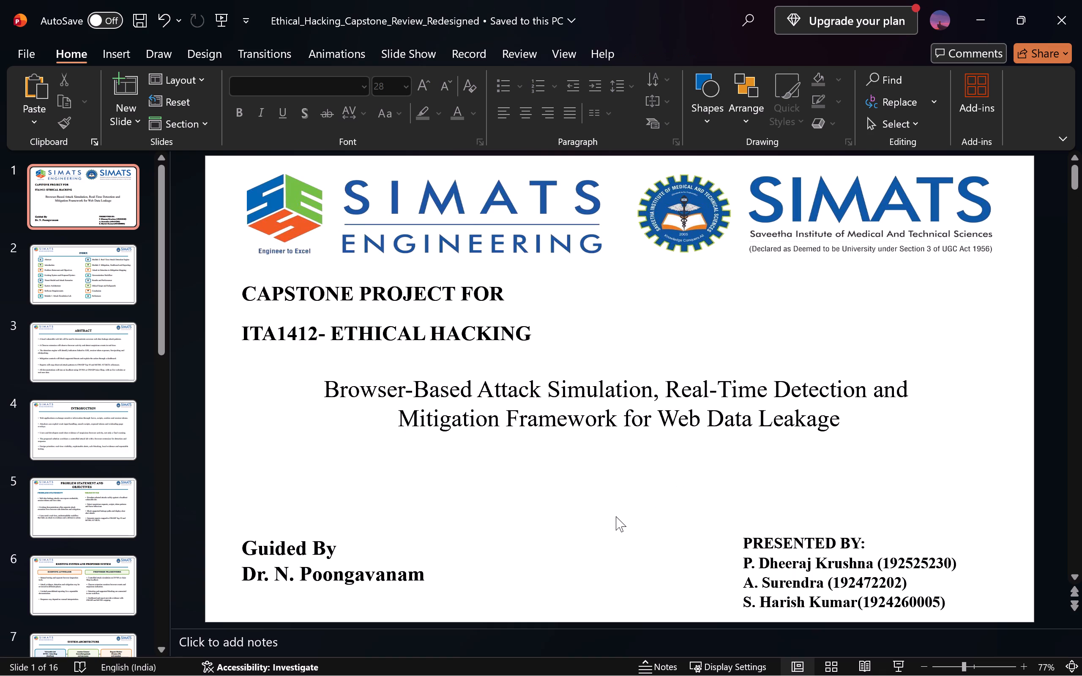
Look over the INDEX and ABSTRACT slides and return to the title slide.
key(Down)
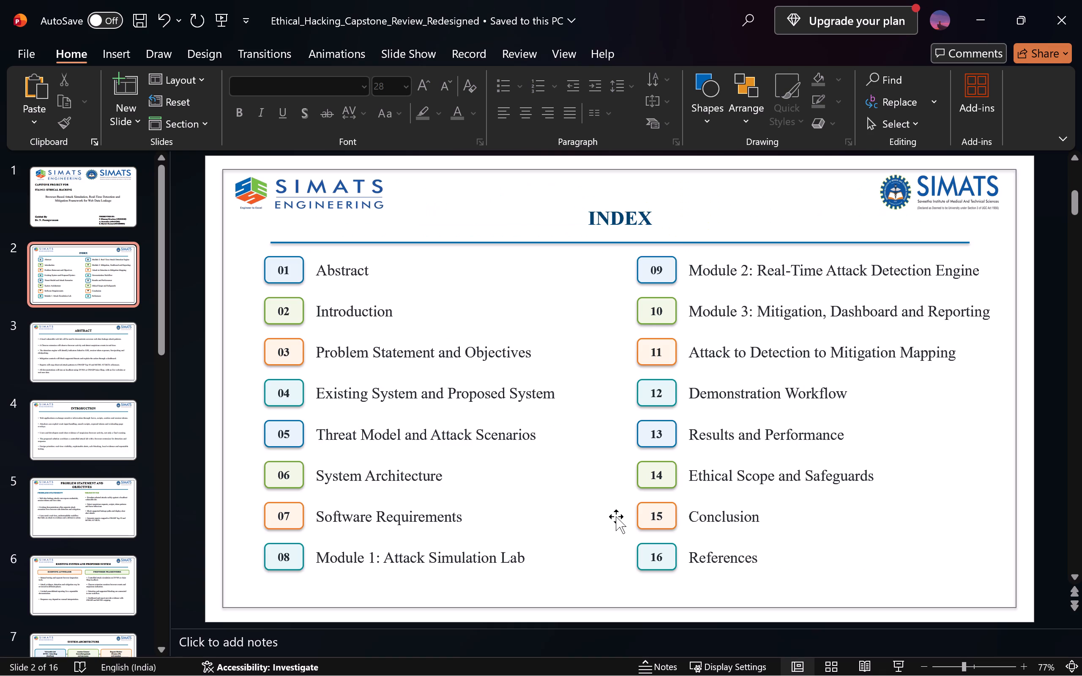
key(Down)
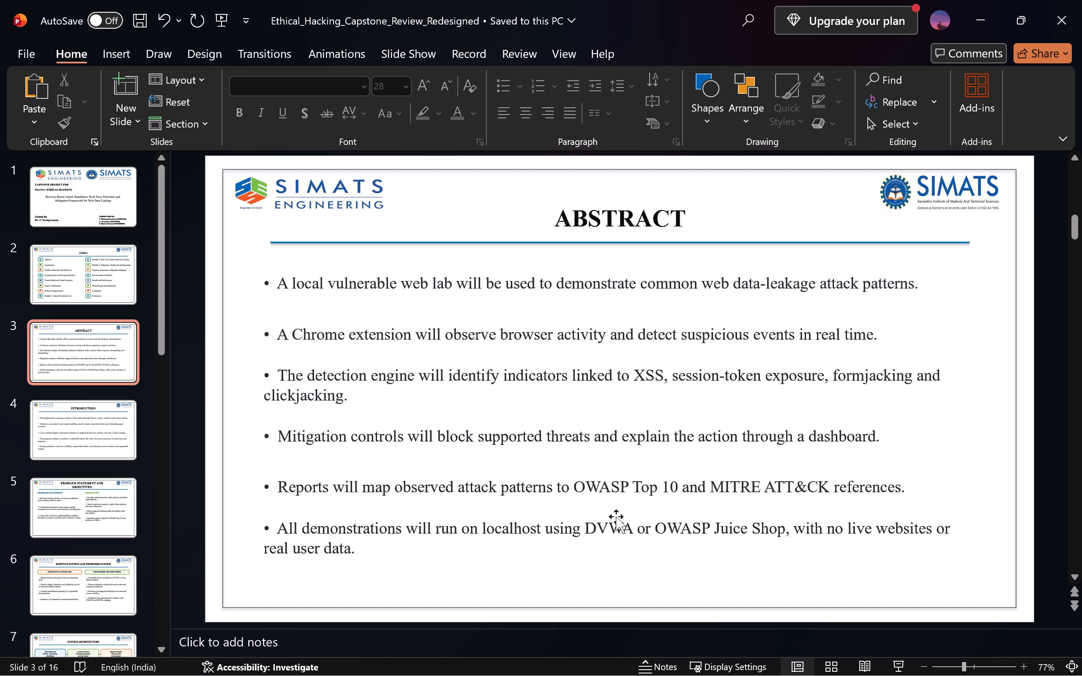
key(Up)
key(Up)
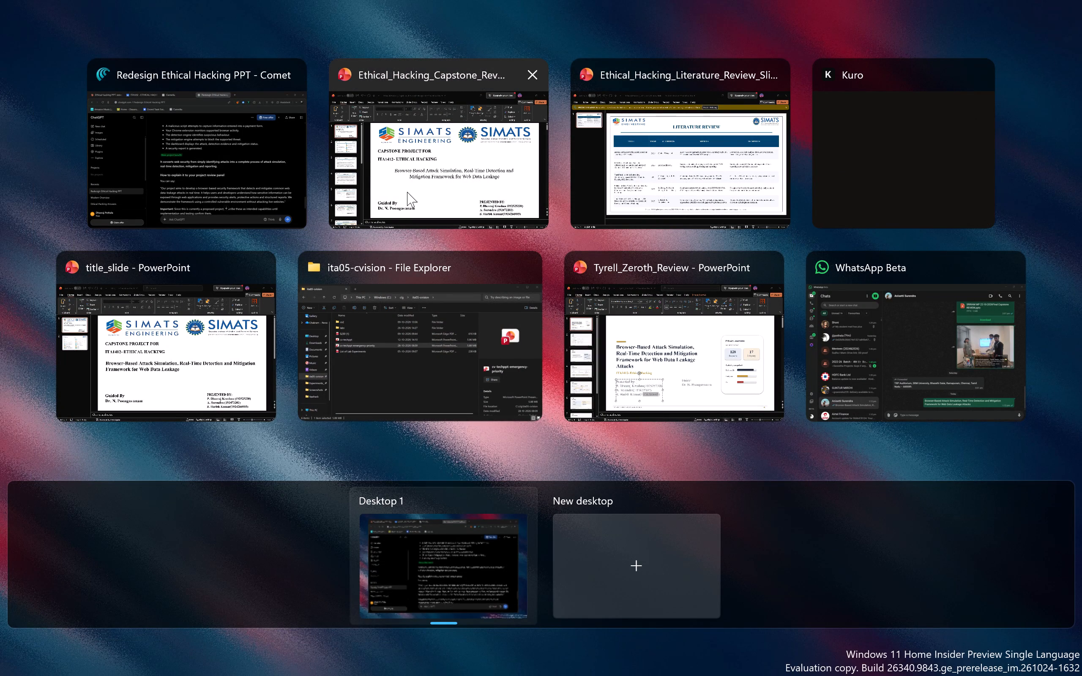
Switch to the Ethical_Hacking_Capstone_Review_Redesigned deck in PowerPoint and review slides 2 to 5, from INDEX to PROBLEM STATEMENT AND OBJECTIVES.
click(407, 192)
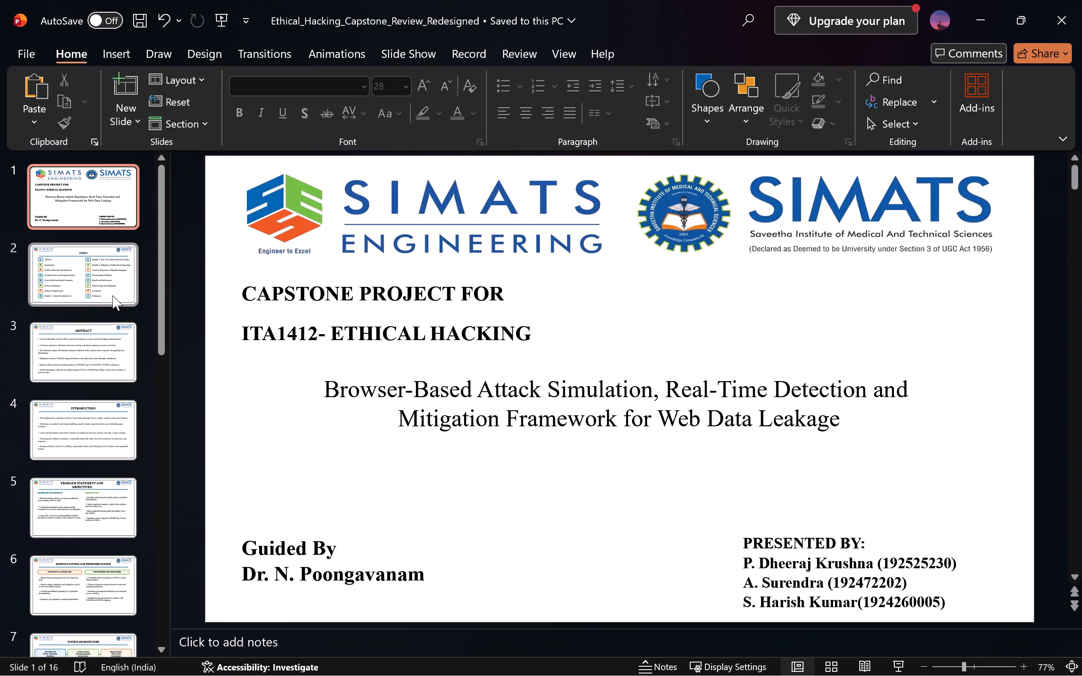
click(103, 292)
click(82, 343)
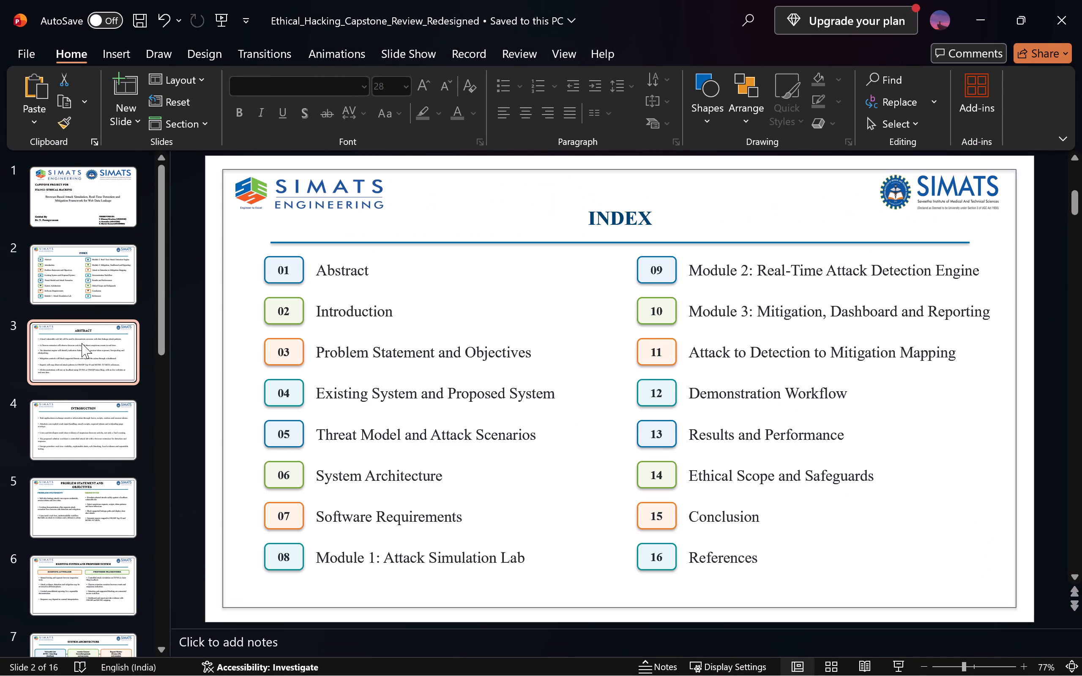
click(78, 409)
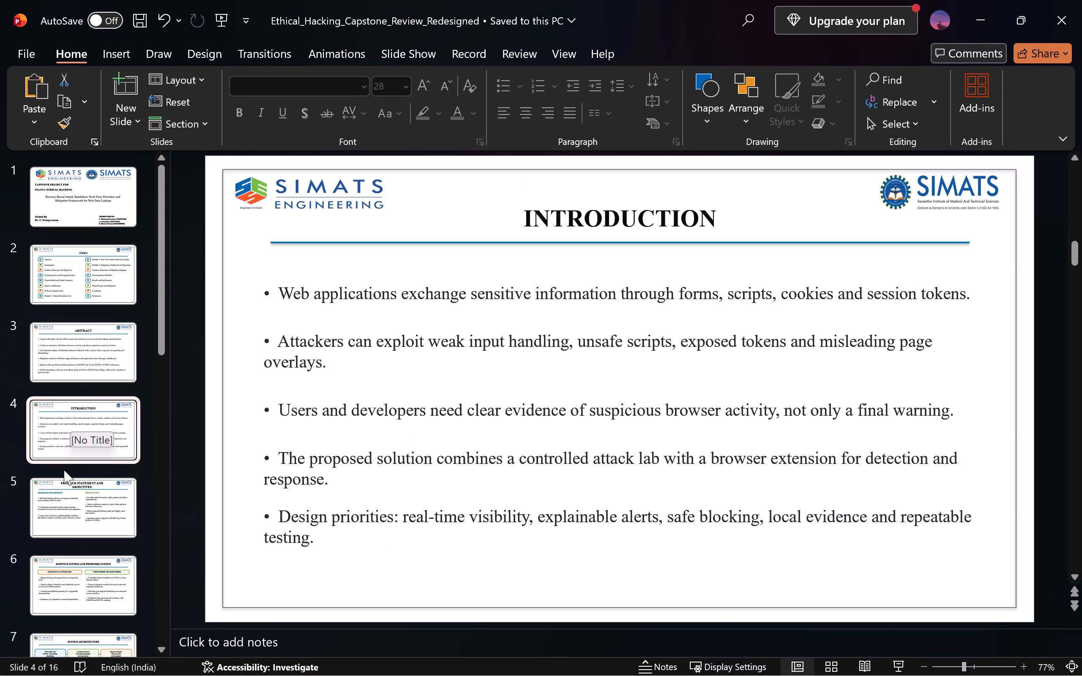
click(55, 530)
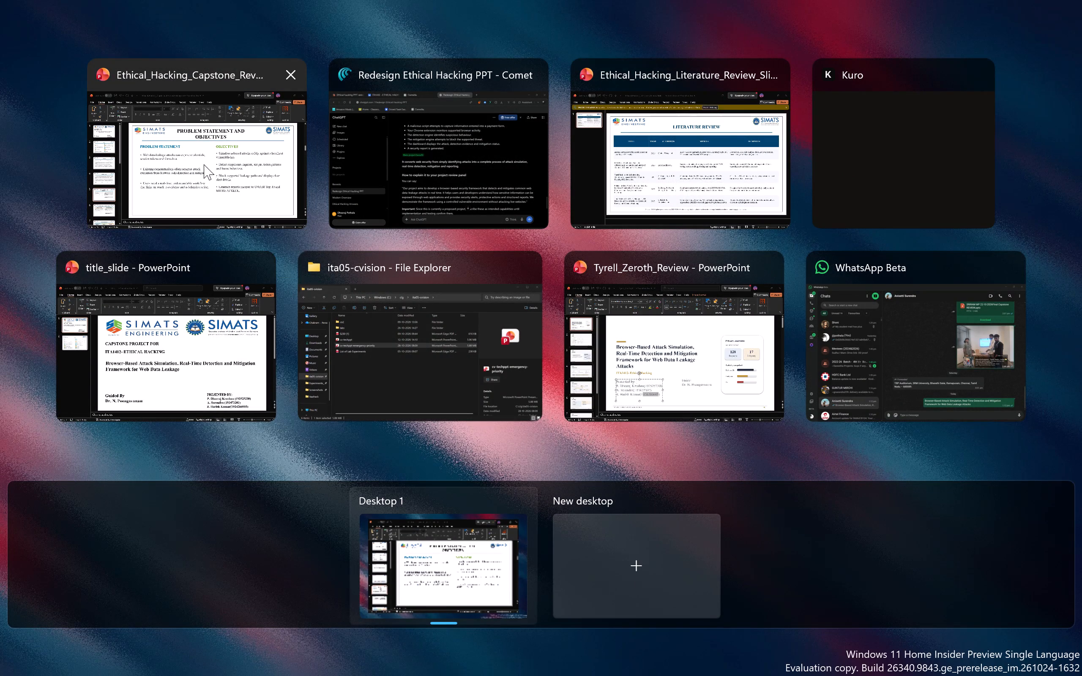
Switch back to the Ethical_Hacking_Capstone_Review_Redesigned deck in PowerPoint to view the PROBLEM STATEMENT AND OBJECTIVES slide.
click(219, 171)
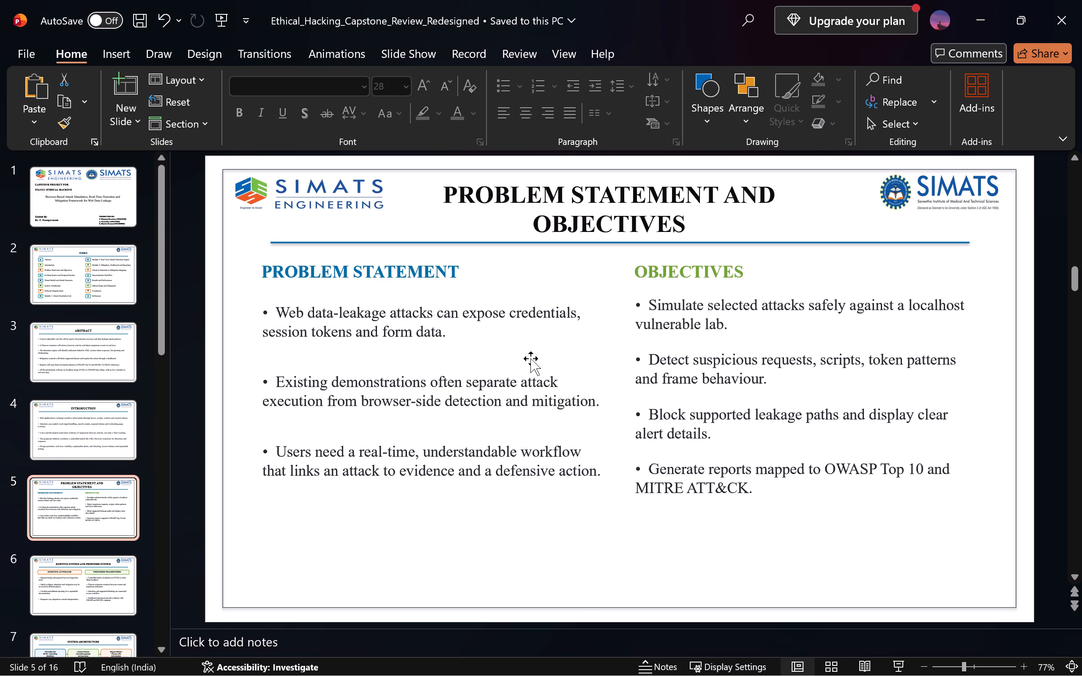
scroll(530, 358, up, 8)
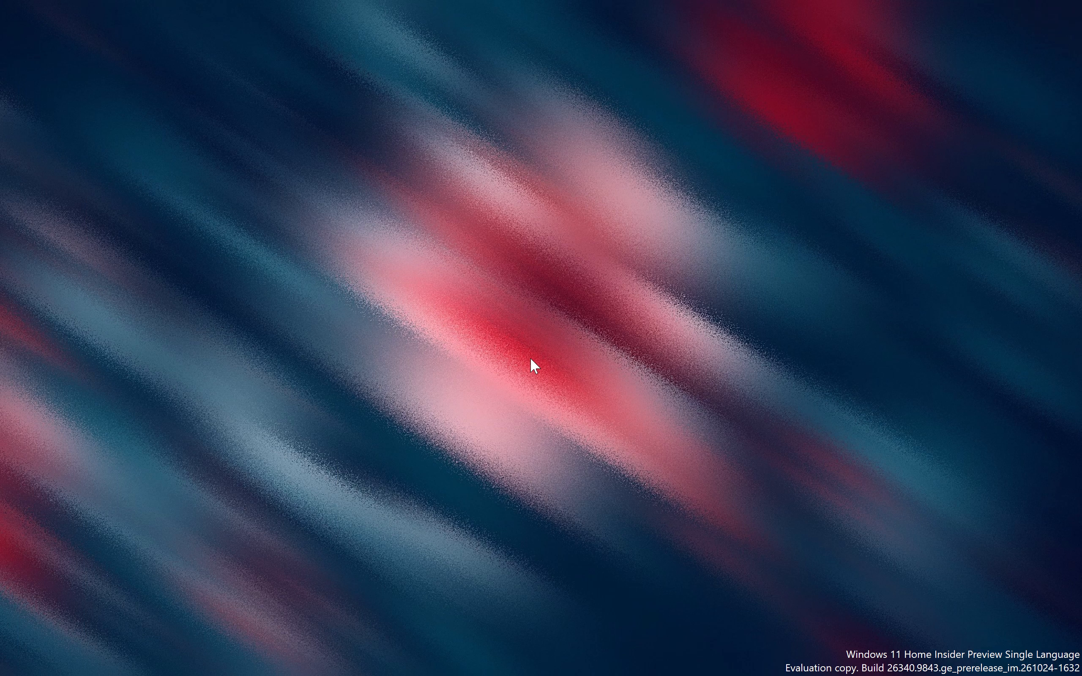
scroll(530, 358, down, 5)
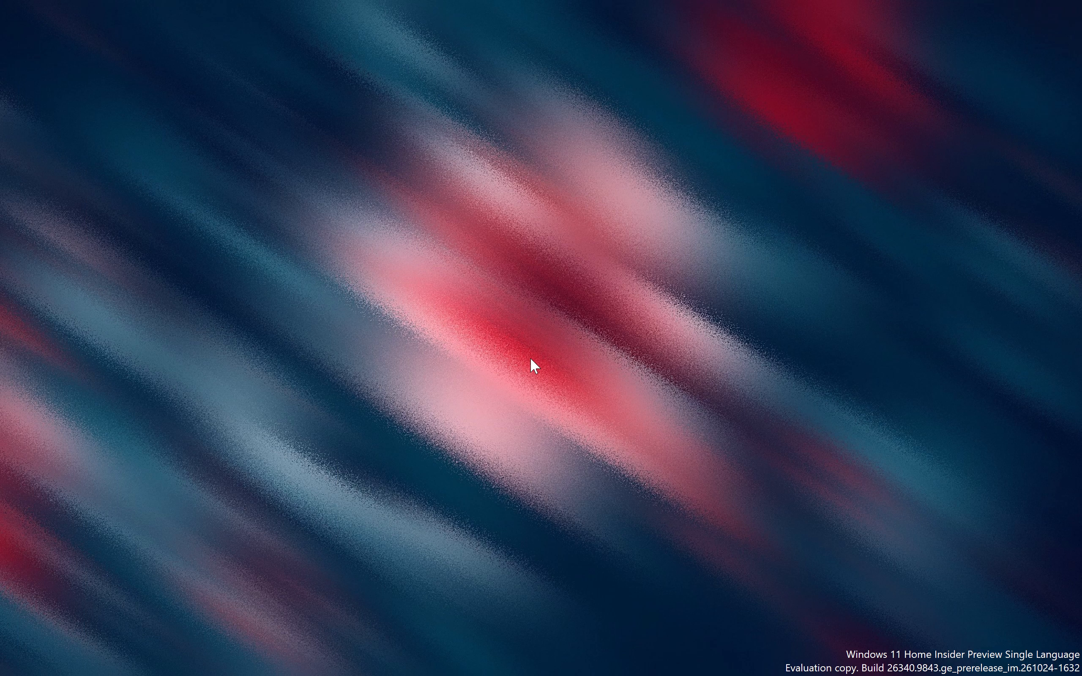
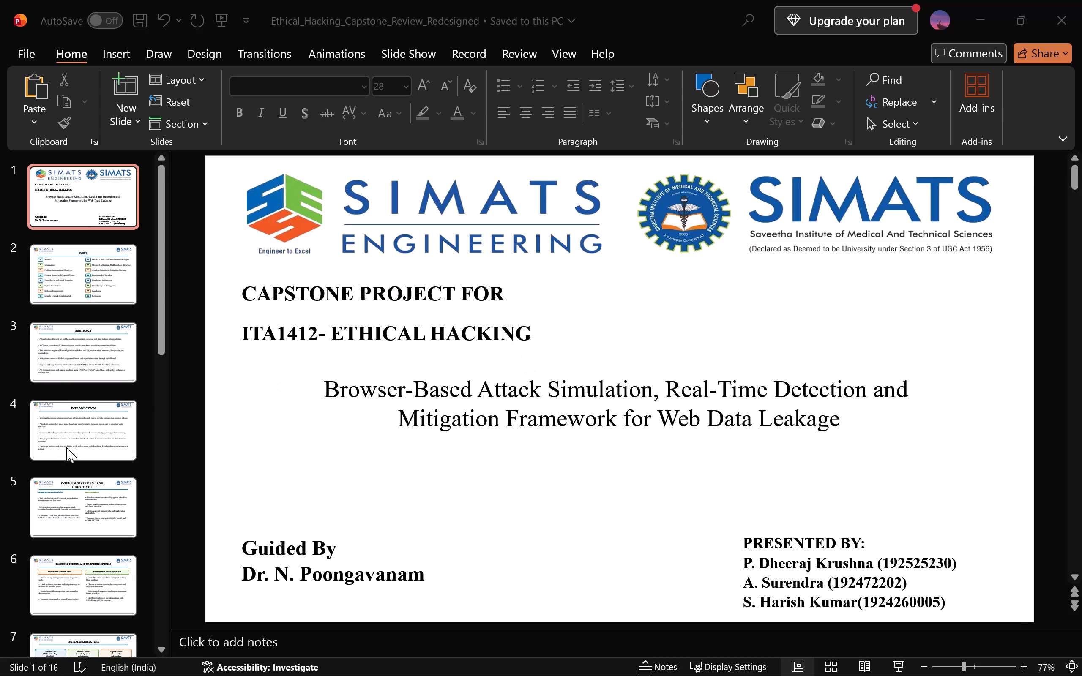
Review the INTRODUCTION slide and the PROBLEM STATEMENT AND OBJECTIVES slide again in the Ethical_Hacking_Capstone_Review_Redesigned deck.
click(66, 447)
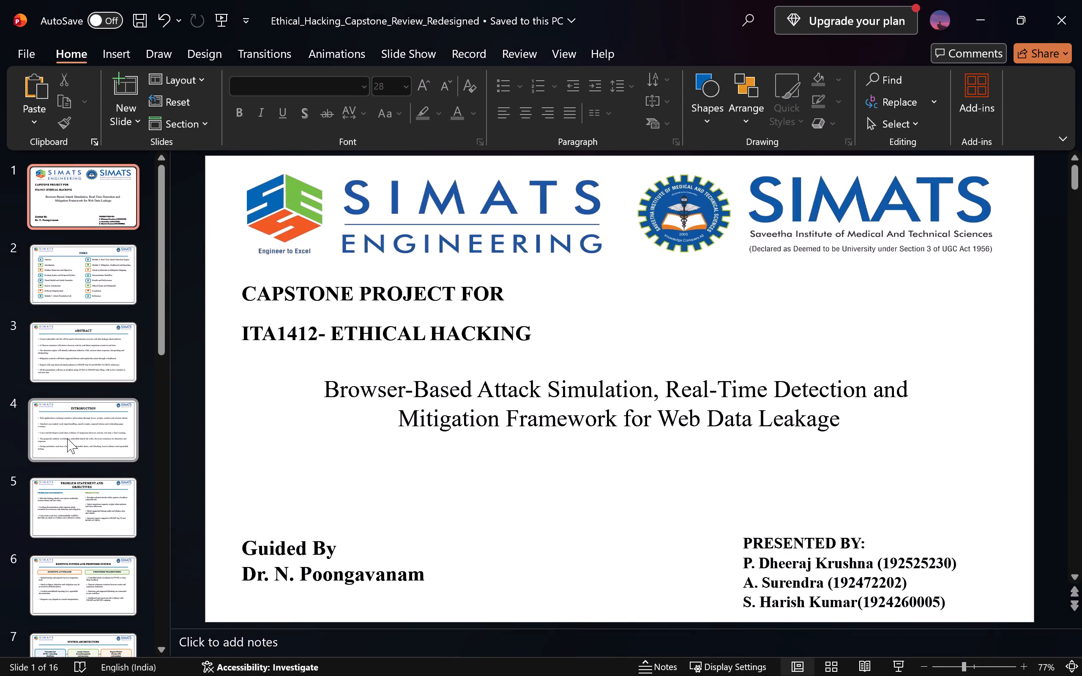
click(67, 438)
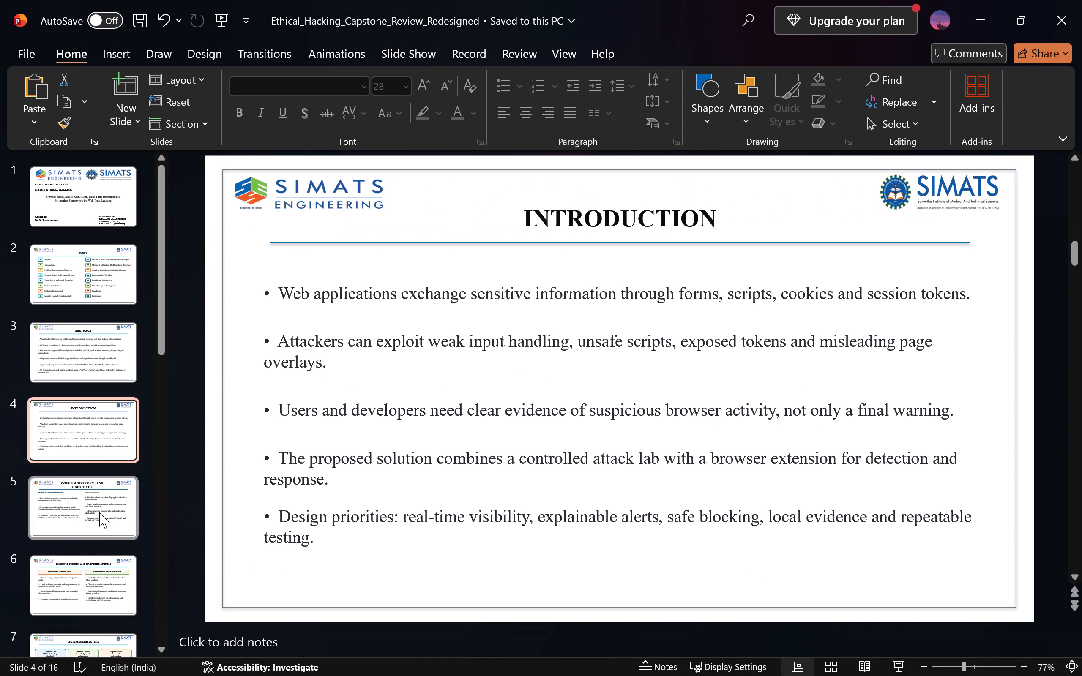
click(99, 512)
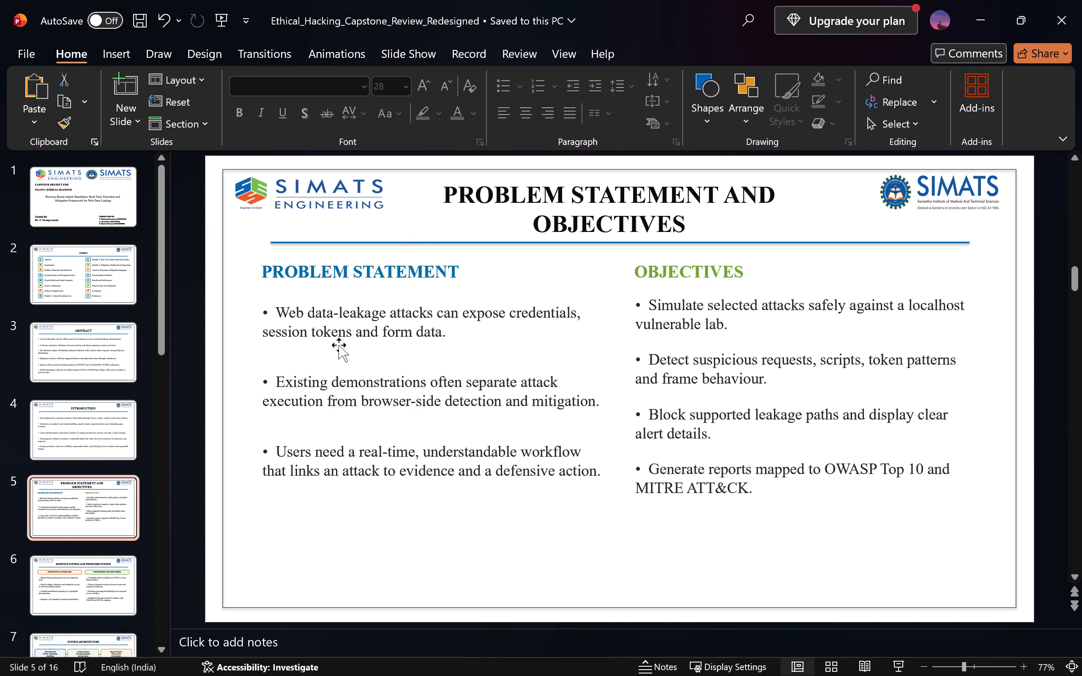
click(339, 345)
click(305, 541)
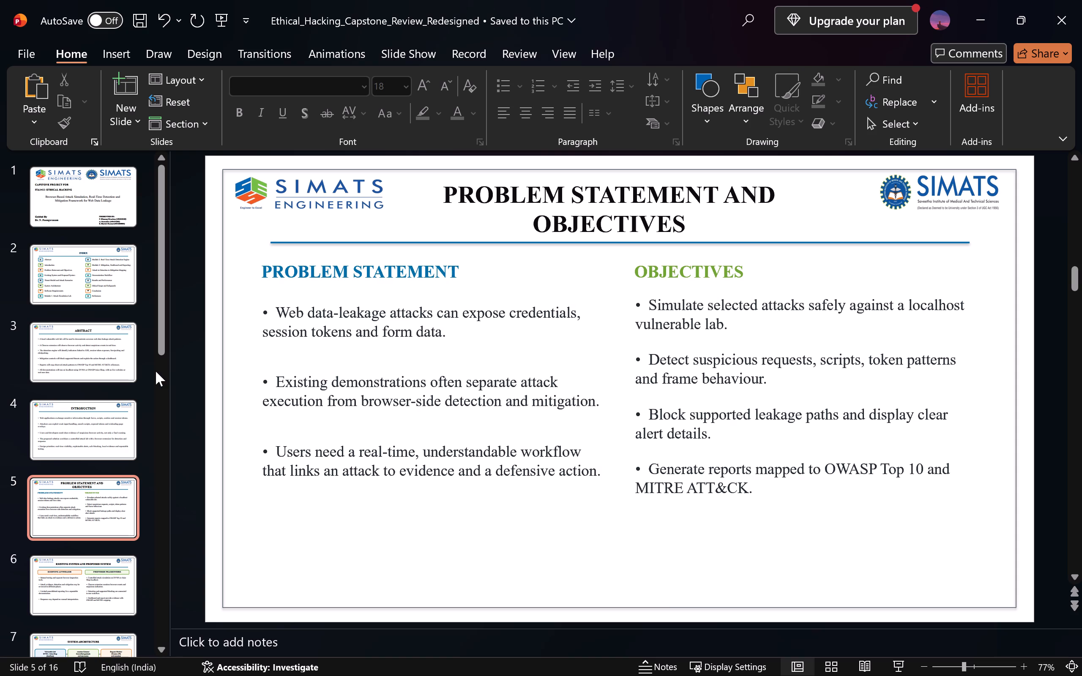
Review slides 6 to 9, from EXISTING SYSTEM AND PROPOSED SYSTEM through the LITERATURE REVIEW table.
click(54, 564)
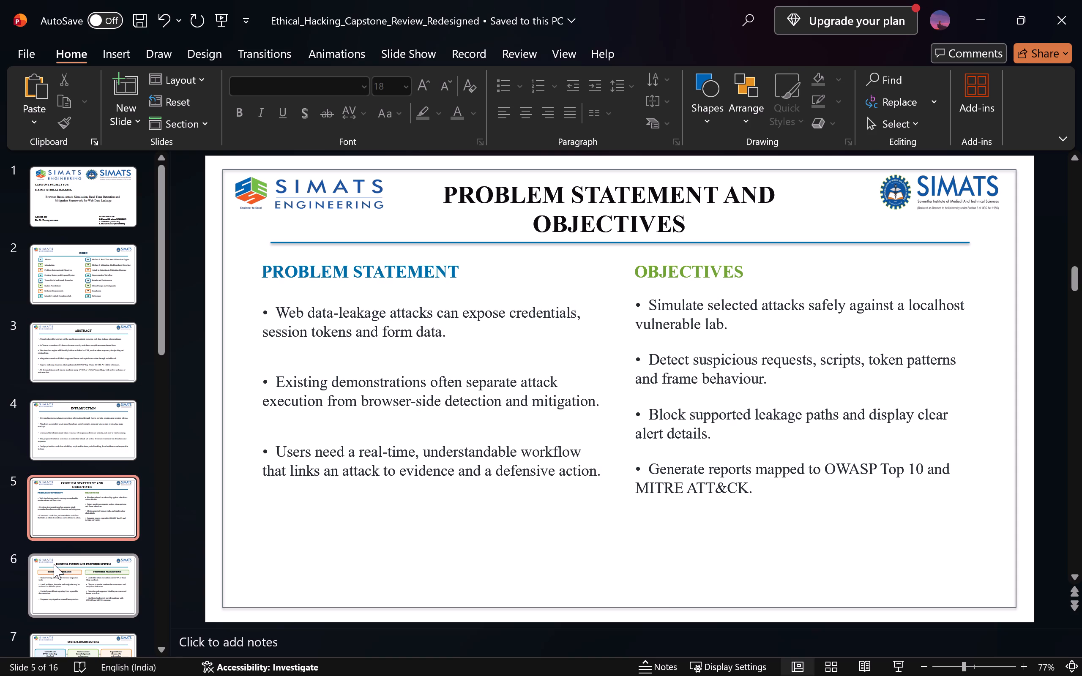
scroll(54, 564, down, 1)
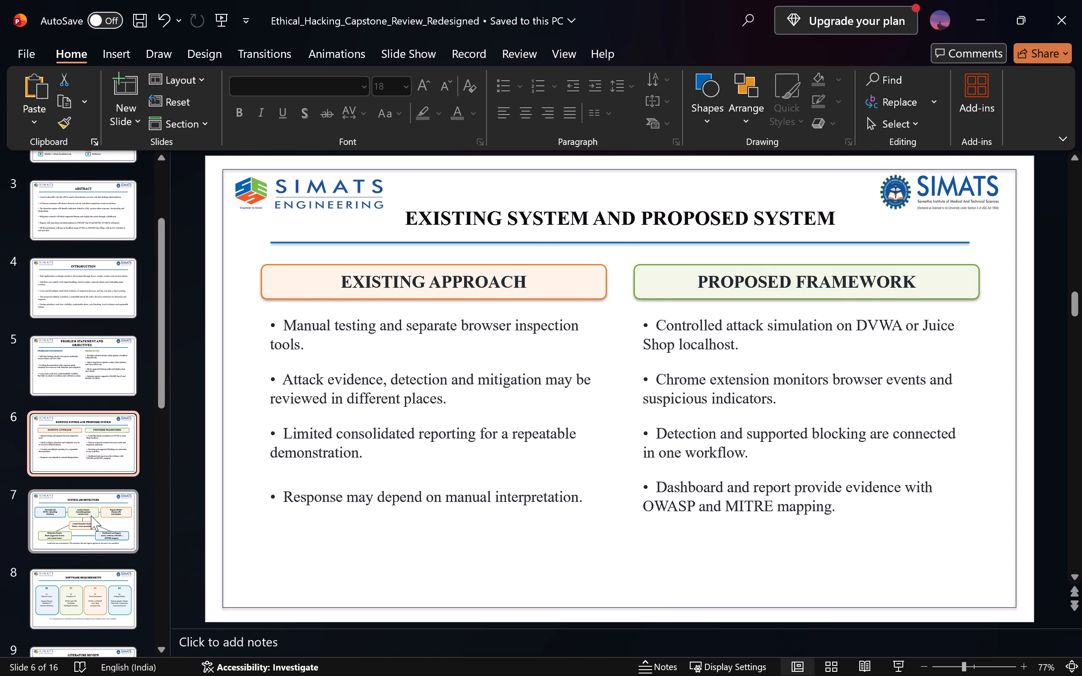
click(91, 515)
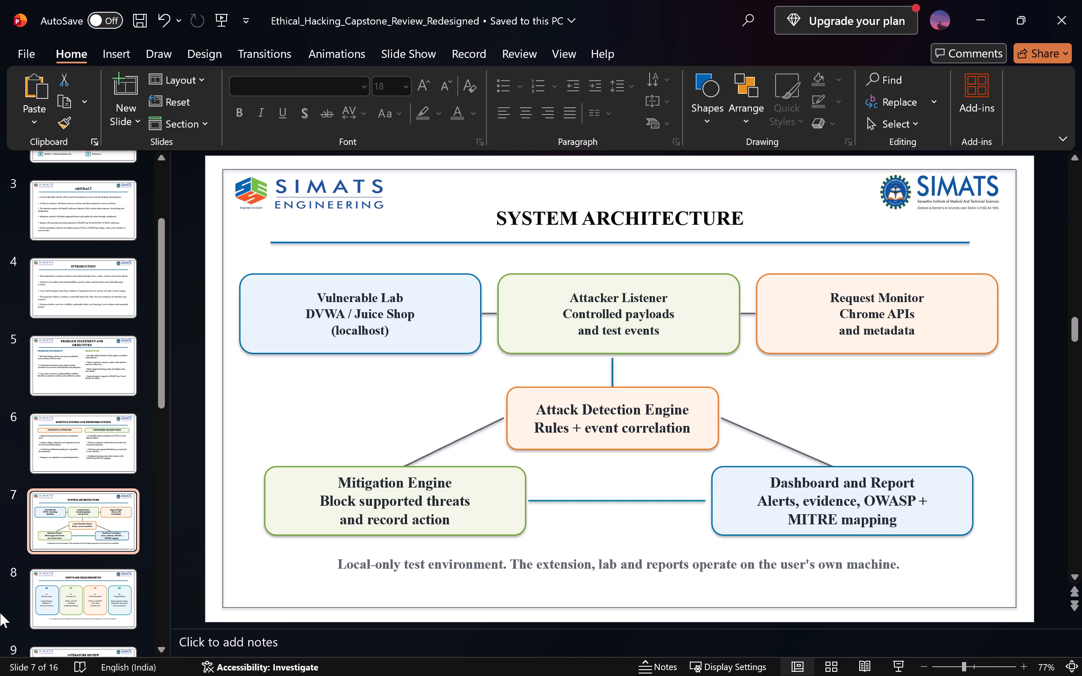
click(83, 583)
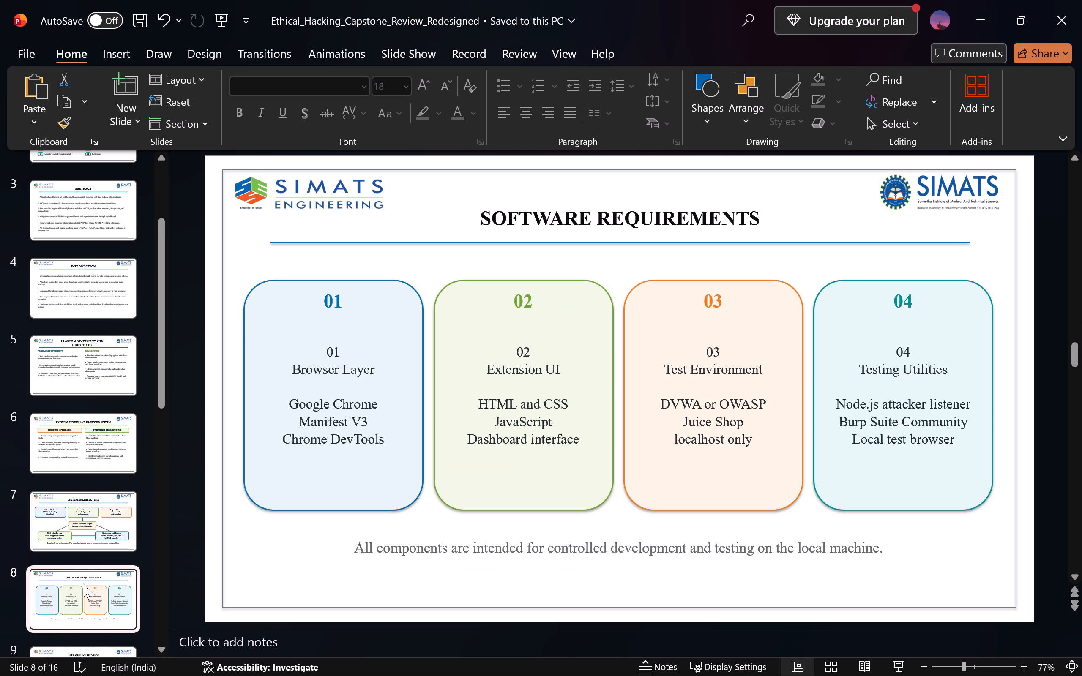
scroll(83, 583, down, 1)
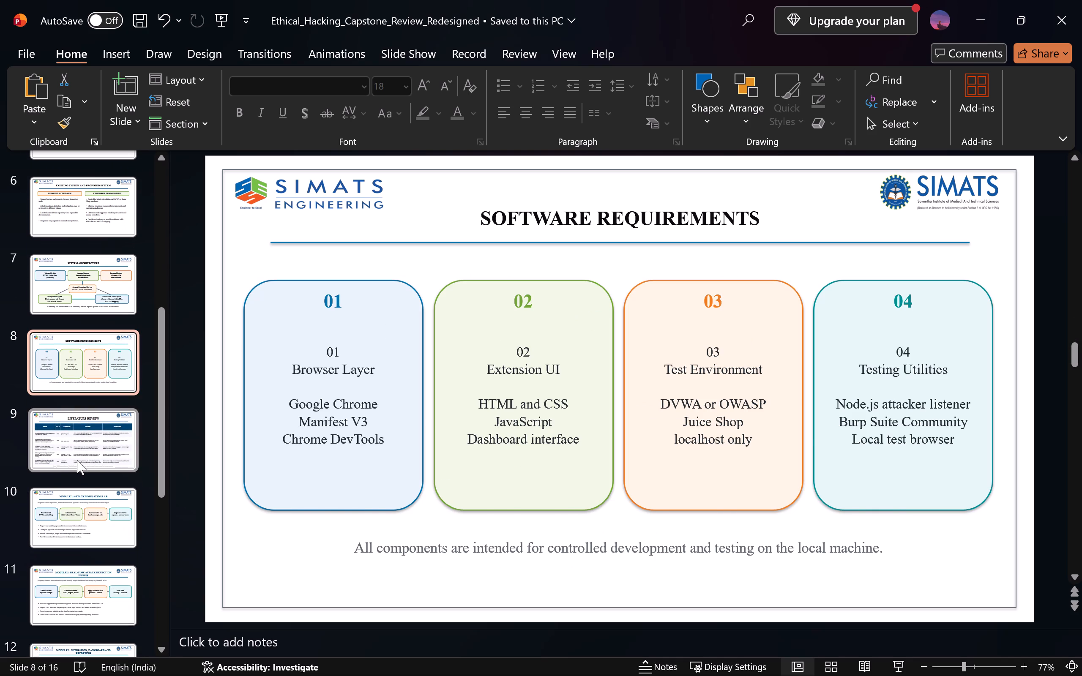
click(77, 460)
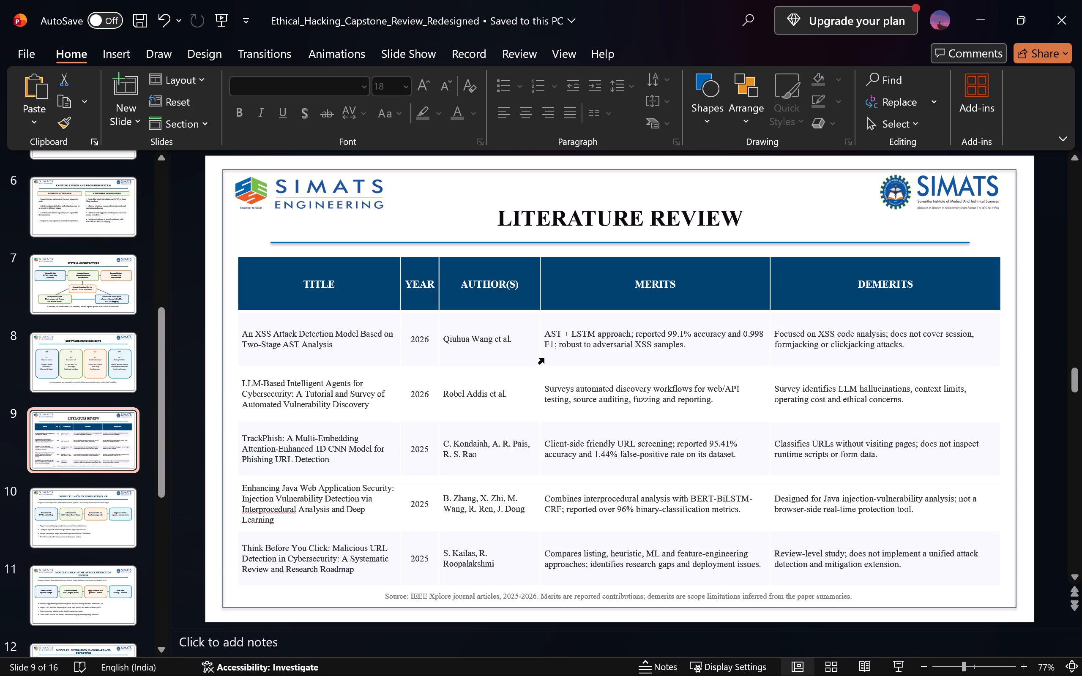
click(530, 364)
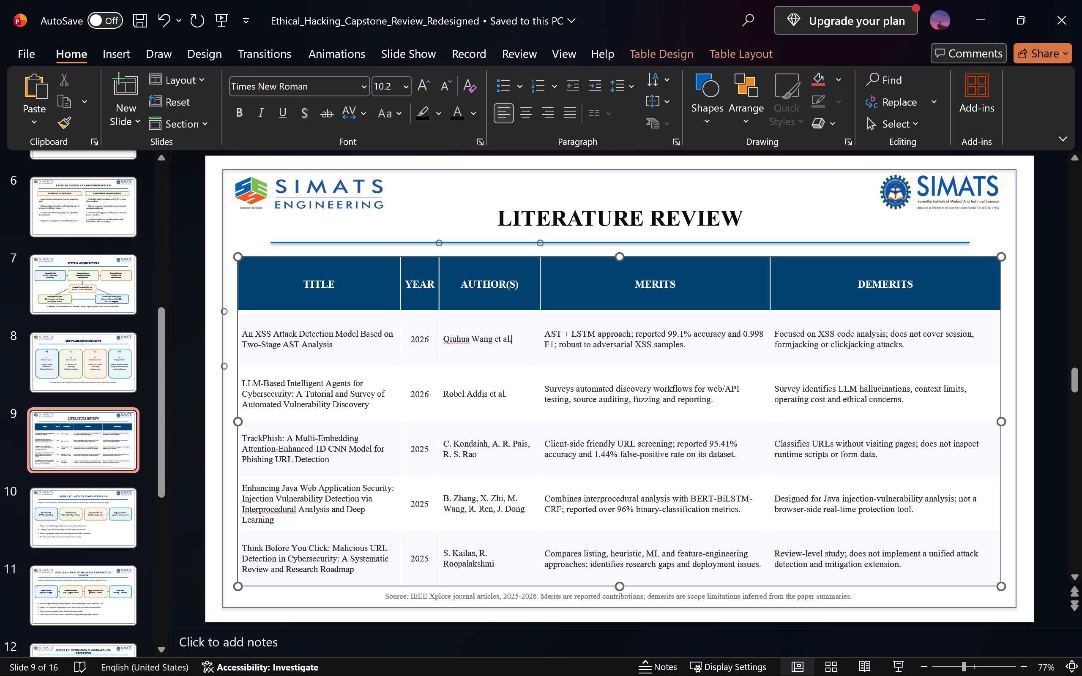
click(421, 198)
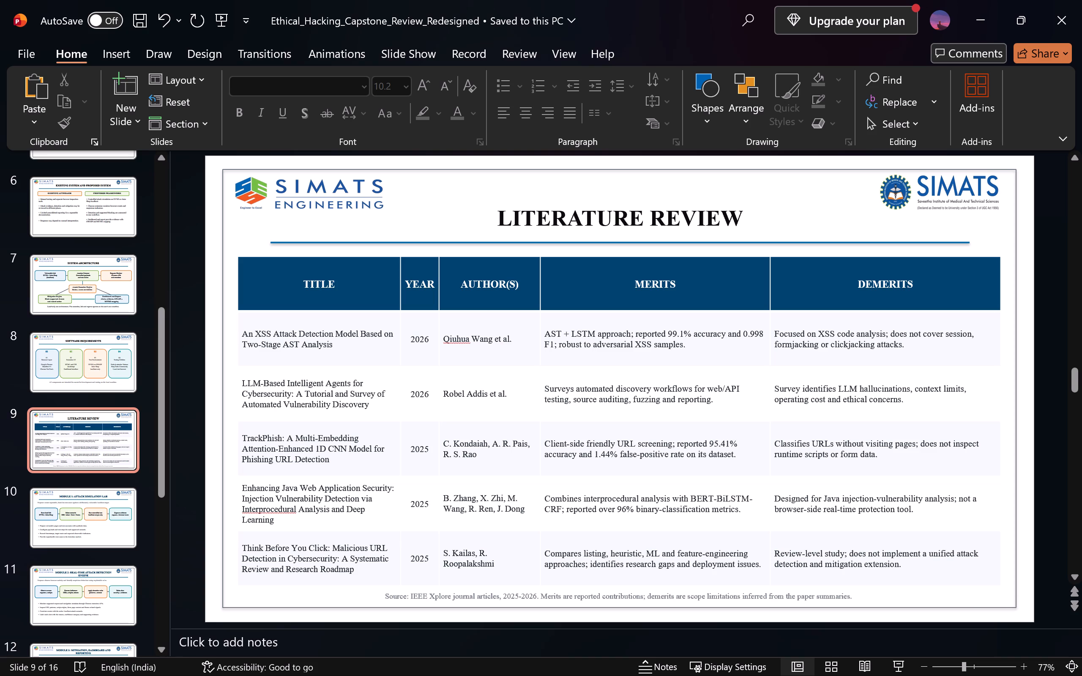
Review slides 10 to 16, covering the three modules, the attack-to-mitigation mapping, results and performance, conclusion and references.
click(104, 519)
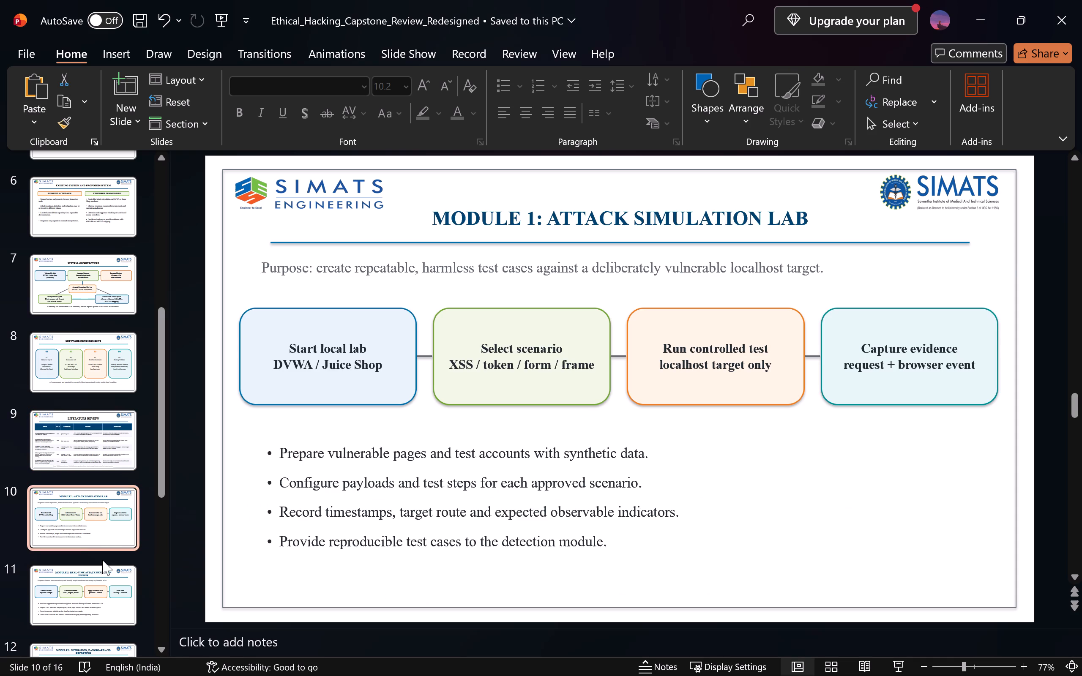
click(87, 587)
scroll(89, 585, down, 1)
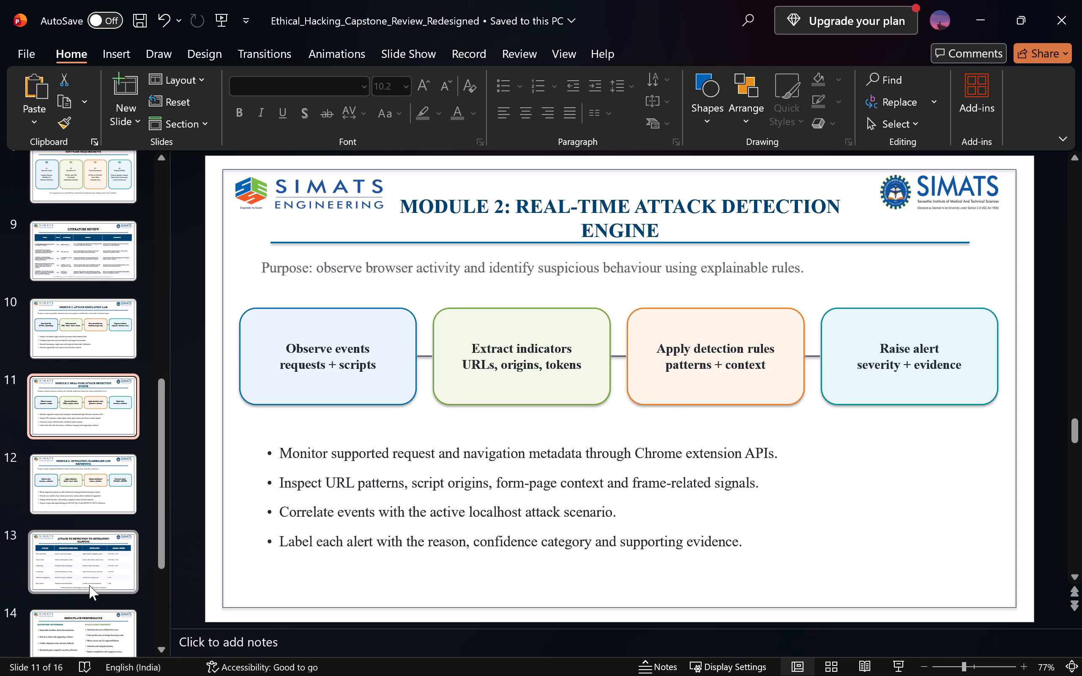
scroll(89, 585, down, 1)
click(73, 484)
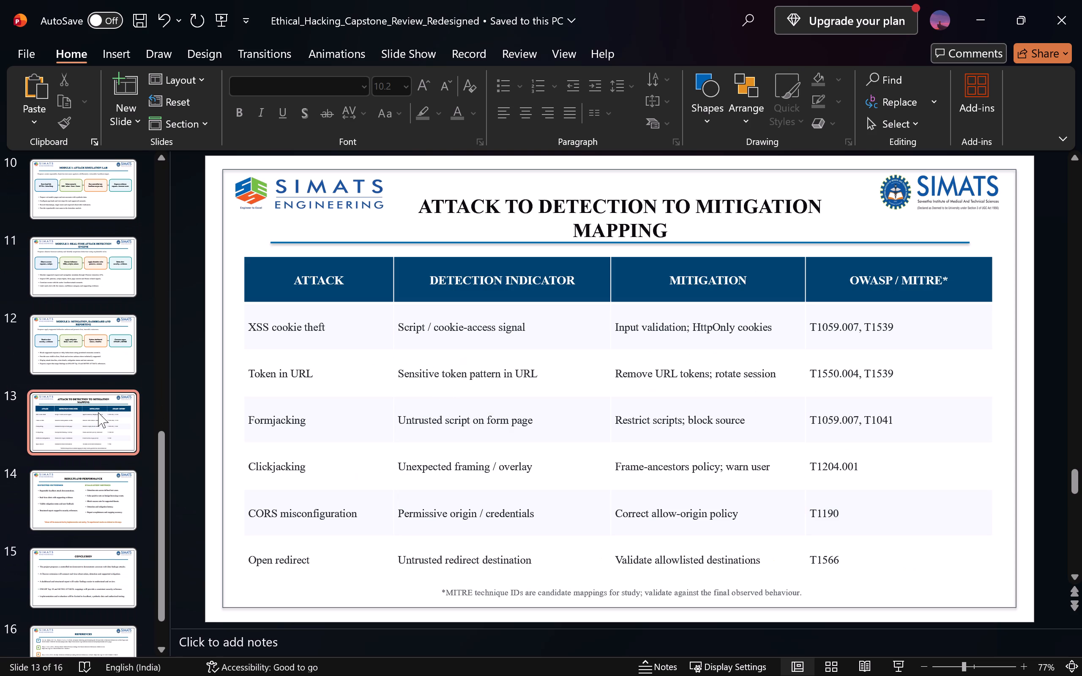
click(55, 340)
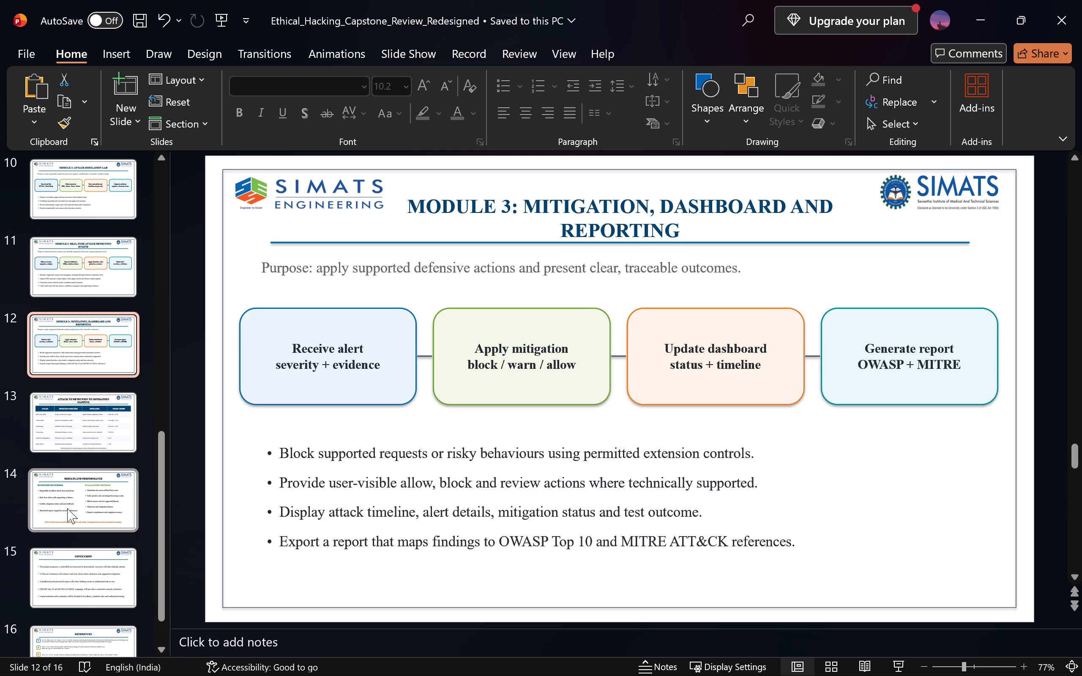
click(71, 524)
scroll(71, 524, down, 1)
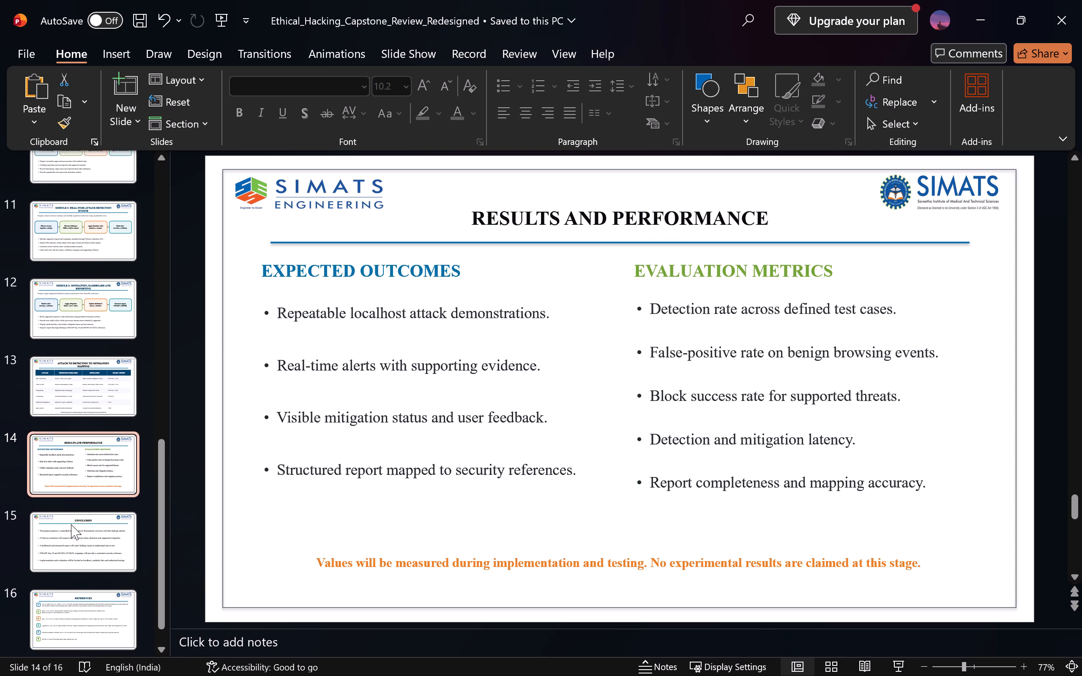
scroll(71, 524, down, 2)
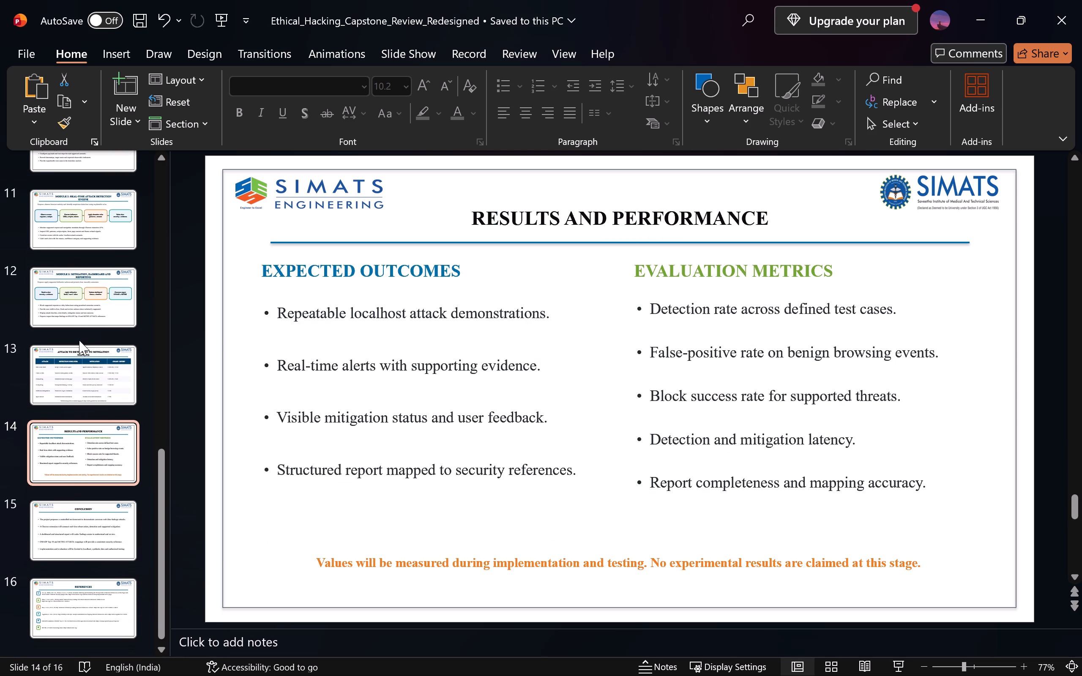
click(55, 504)
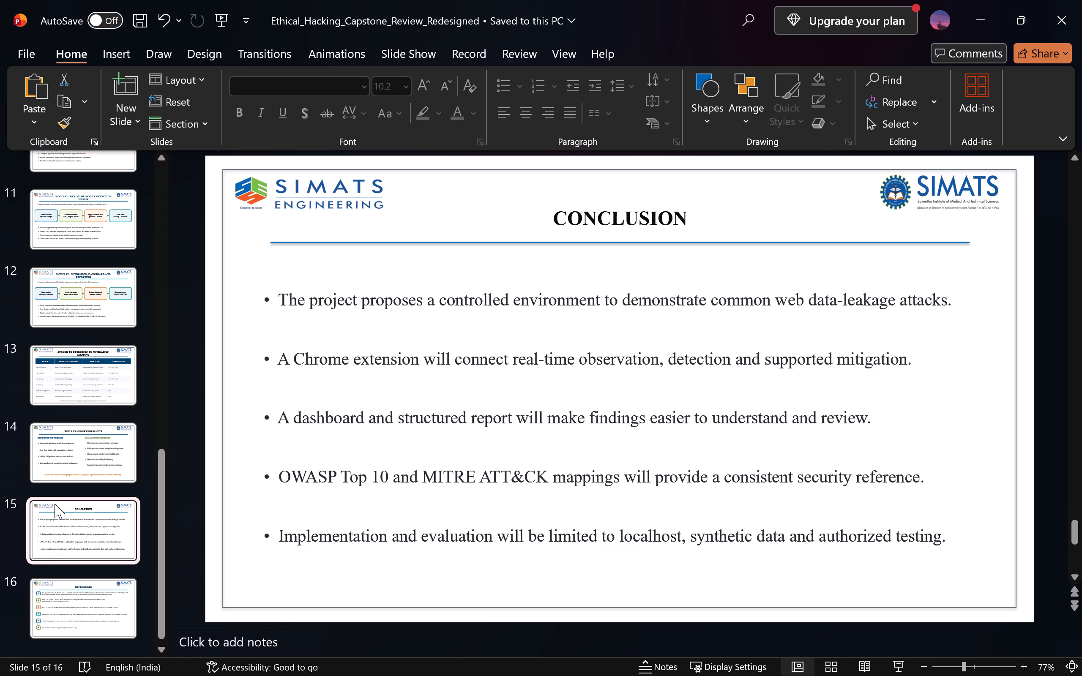
click(96, 635)
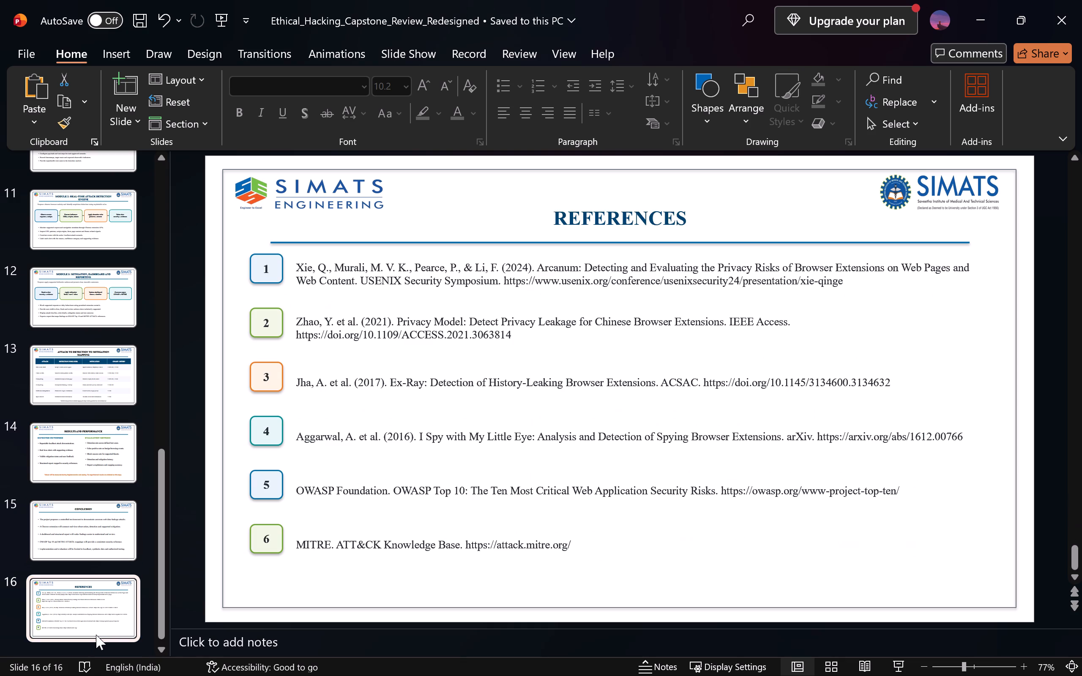
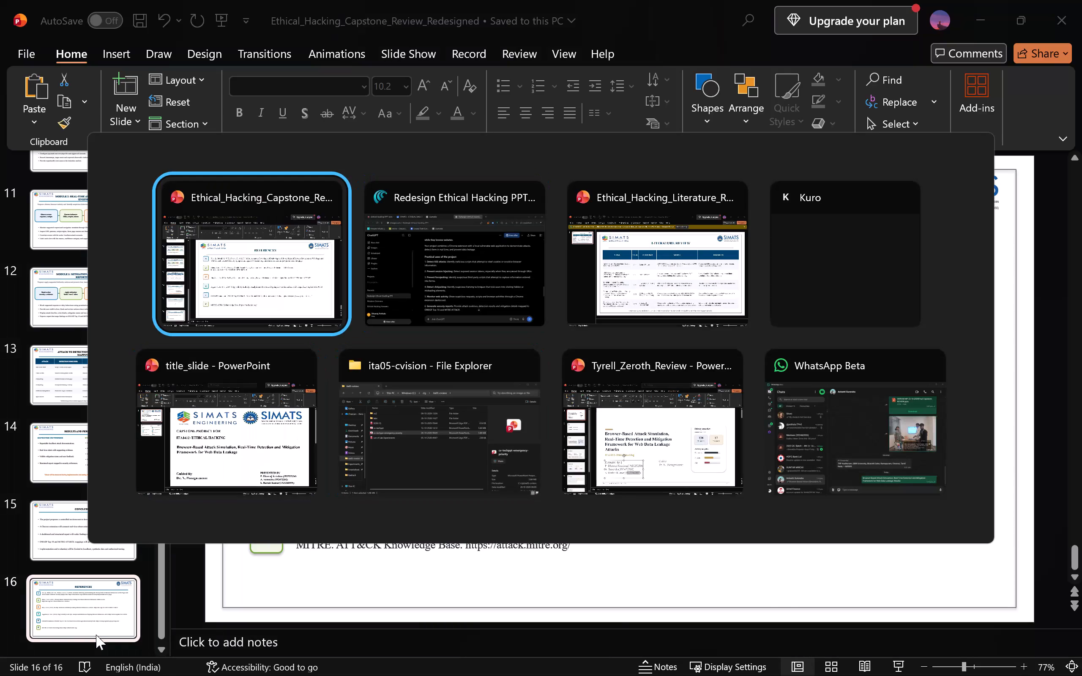
Close the title_slide presentation, saving its changes in Downloads, and return to the Ethical_Hacking_Capstone_Review_Redesigned deck.
click(1081, 0)
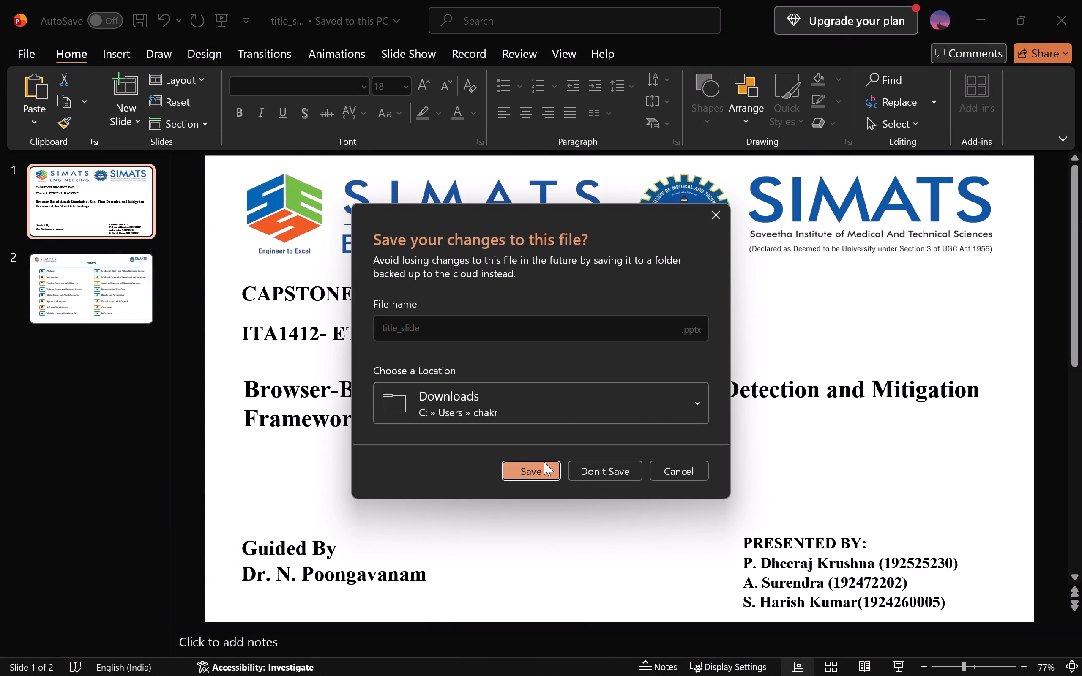
click(544, 461)
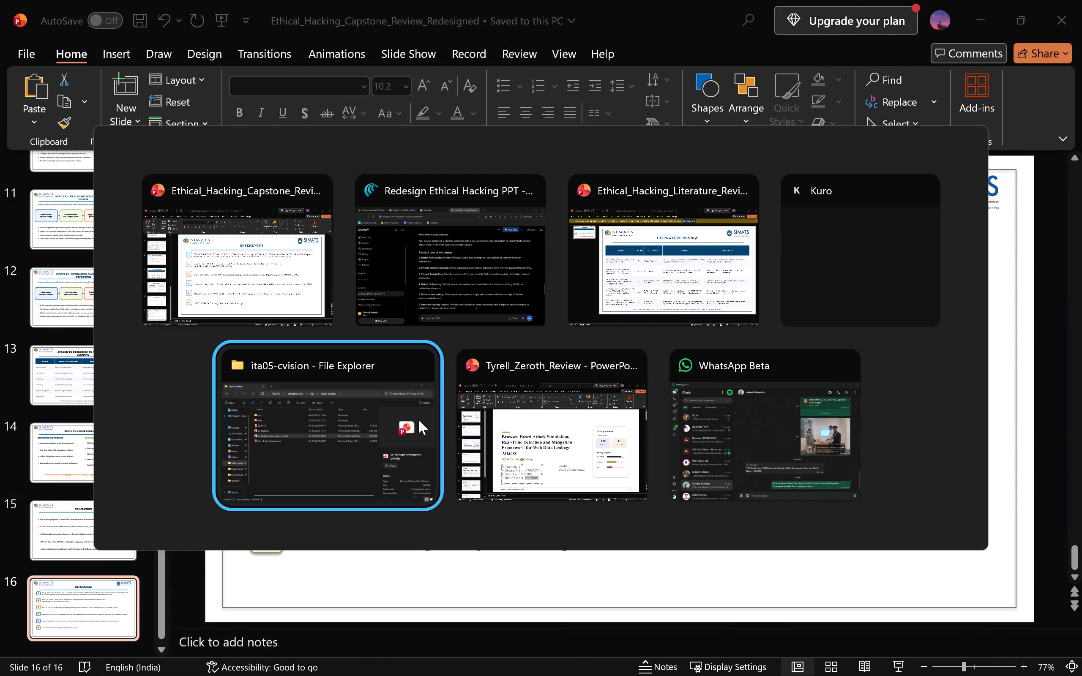
click(1051, 120)
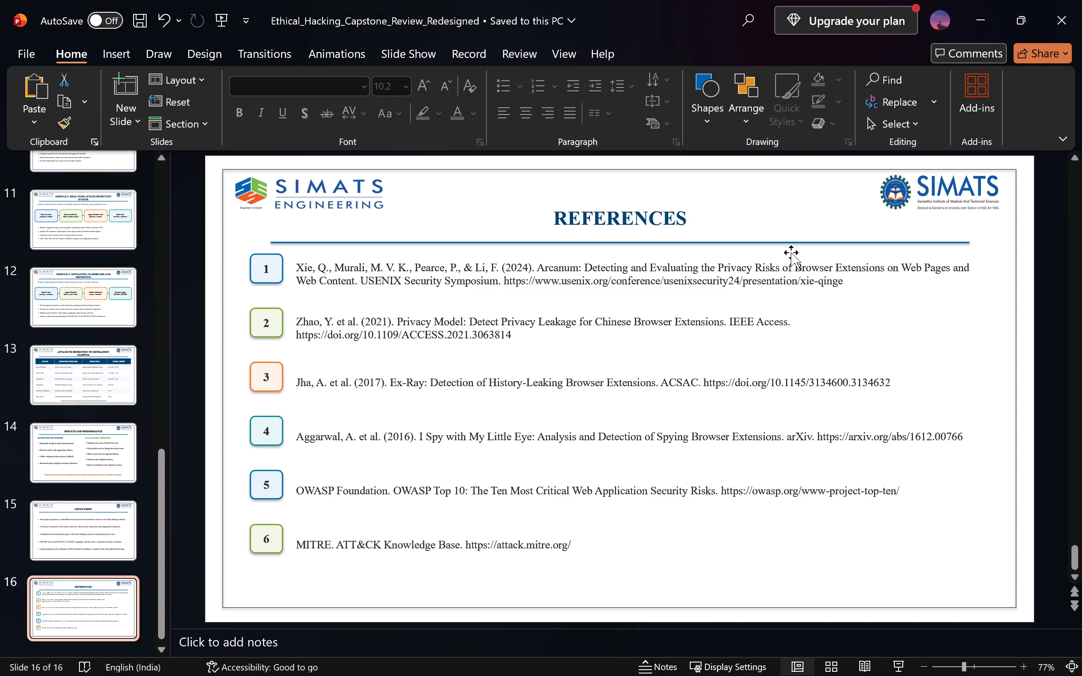